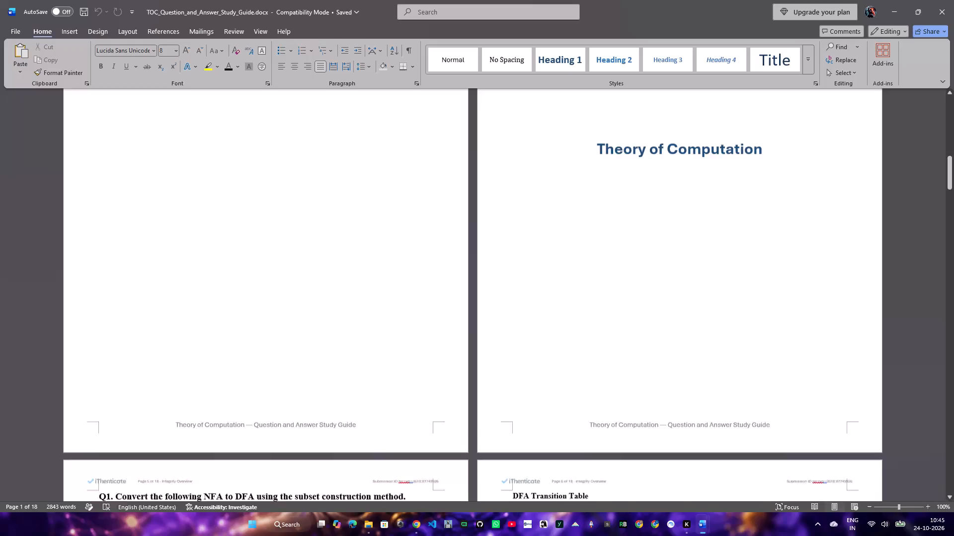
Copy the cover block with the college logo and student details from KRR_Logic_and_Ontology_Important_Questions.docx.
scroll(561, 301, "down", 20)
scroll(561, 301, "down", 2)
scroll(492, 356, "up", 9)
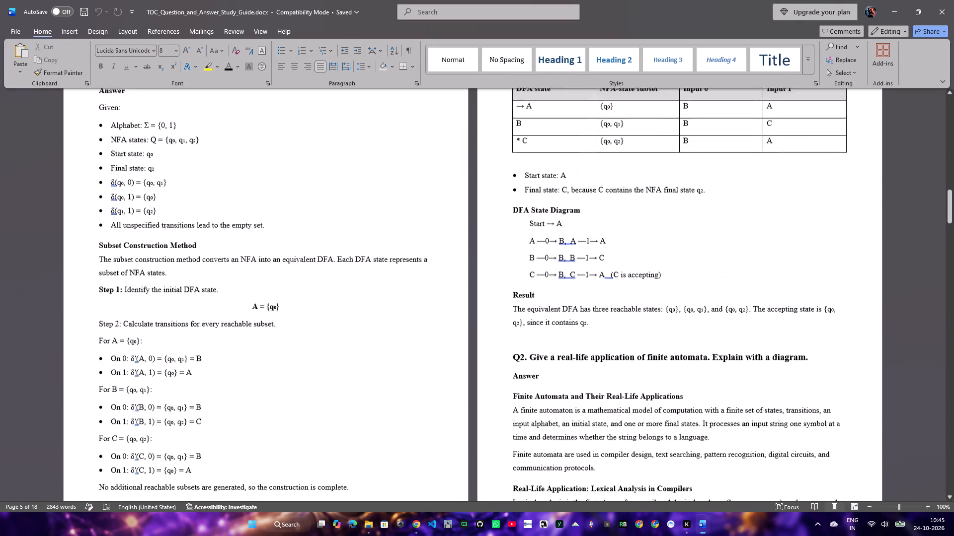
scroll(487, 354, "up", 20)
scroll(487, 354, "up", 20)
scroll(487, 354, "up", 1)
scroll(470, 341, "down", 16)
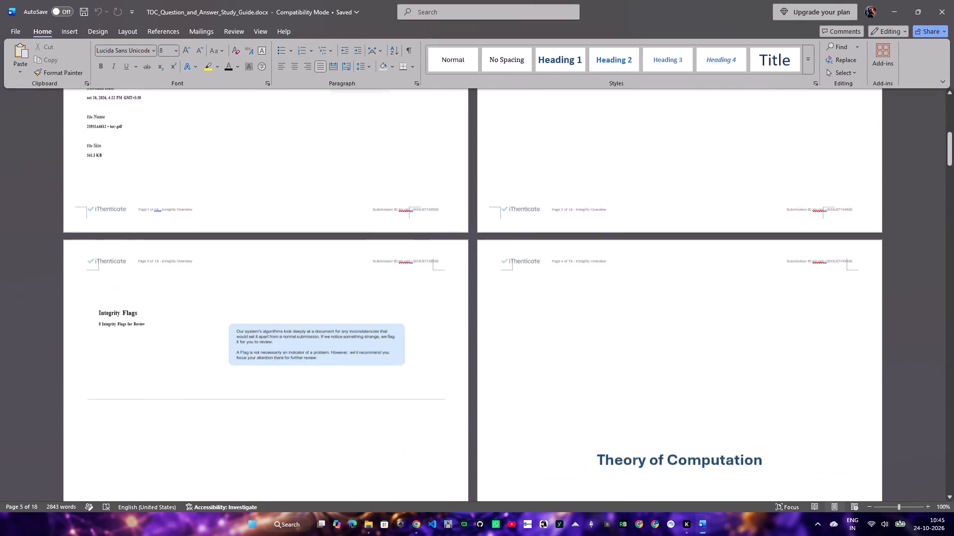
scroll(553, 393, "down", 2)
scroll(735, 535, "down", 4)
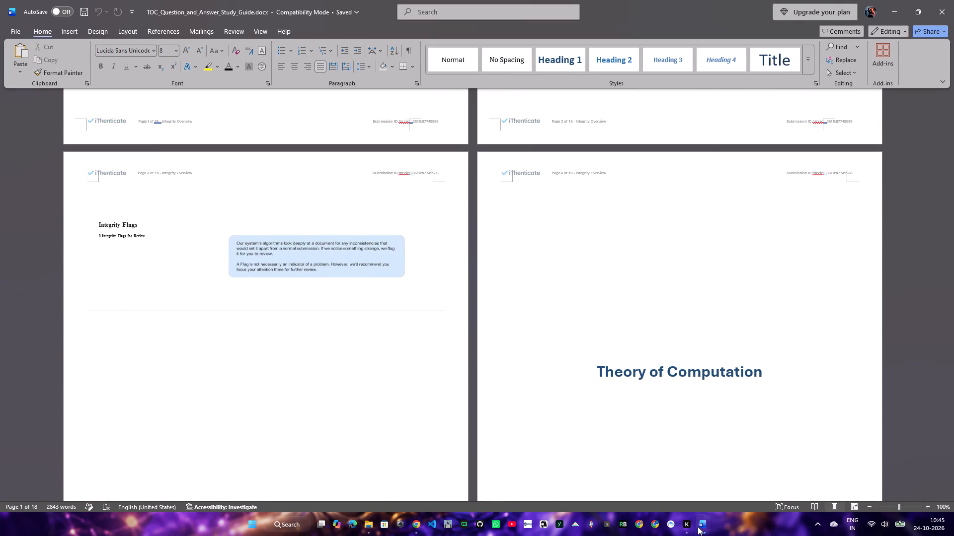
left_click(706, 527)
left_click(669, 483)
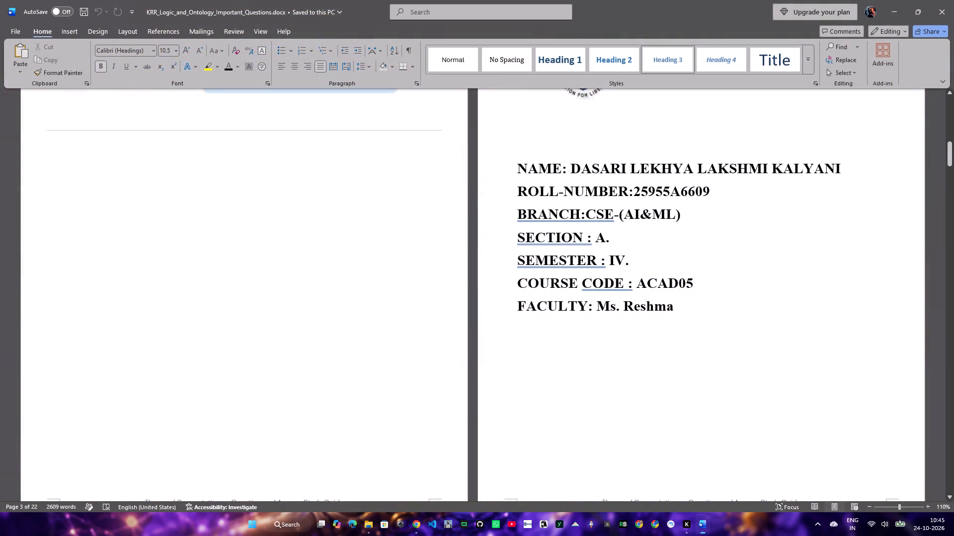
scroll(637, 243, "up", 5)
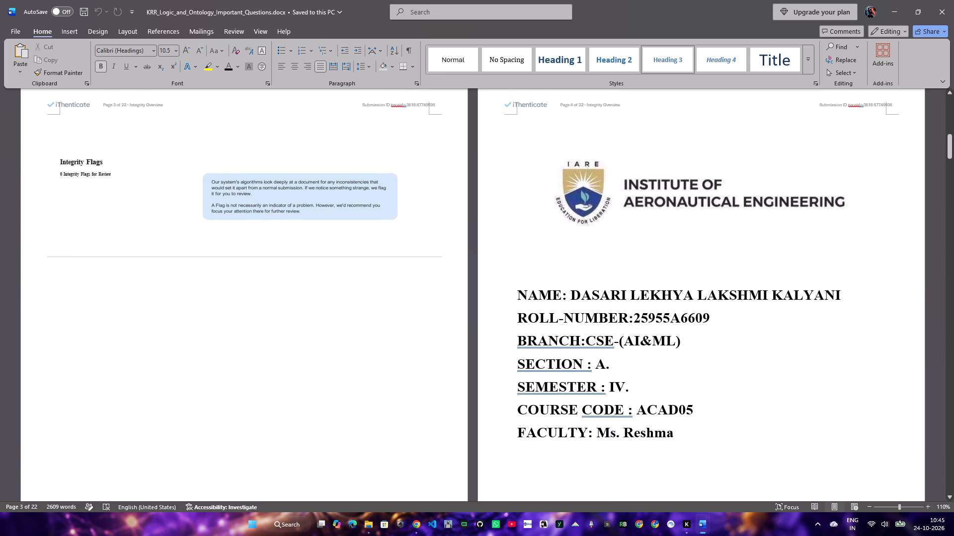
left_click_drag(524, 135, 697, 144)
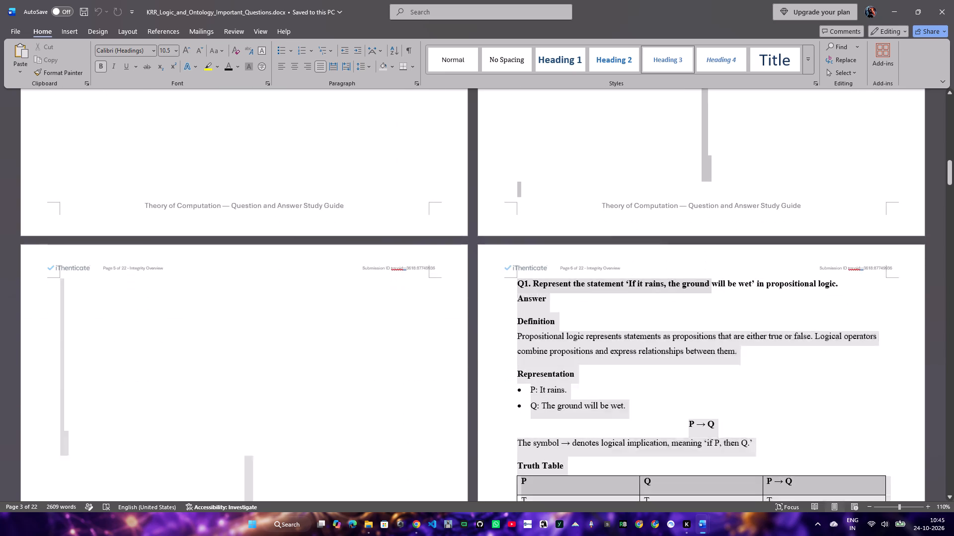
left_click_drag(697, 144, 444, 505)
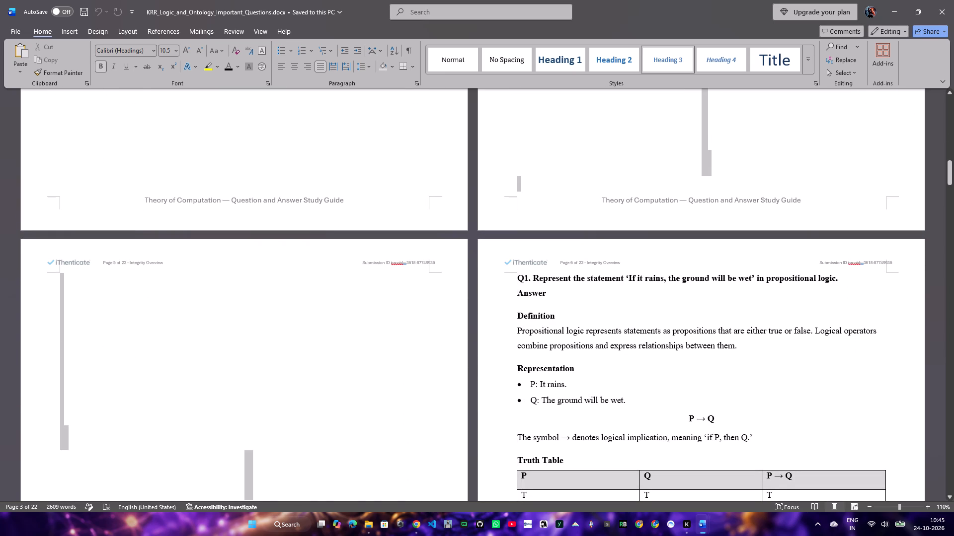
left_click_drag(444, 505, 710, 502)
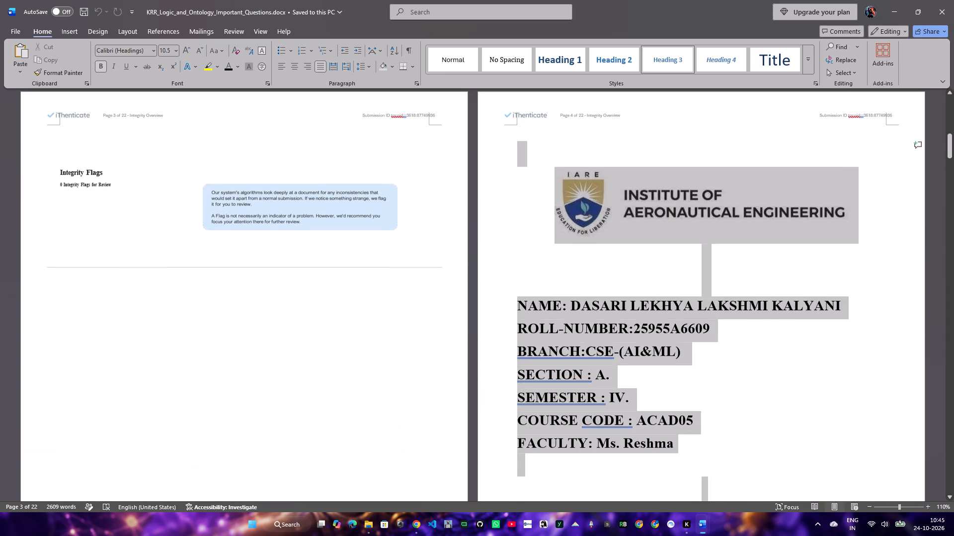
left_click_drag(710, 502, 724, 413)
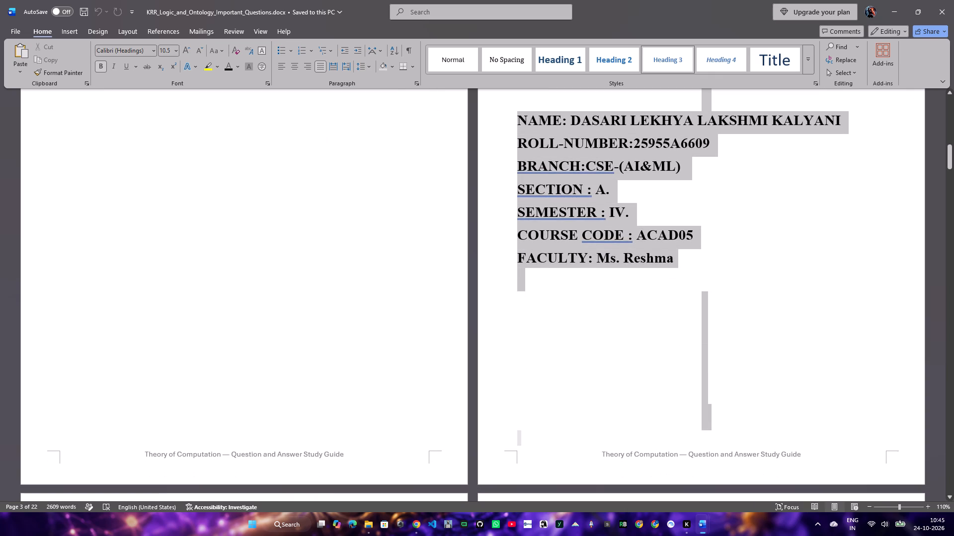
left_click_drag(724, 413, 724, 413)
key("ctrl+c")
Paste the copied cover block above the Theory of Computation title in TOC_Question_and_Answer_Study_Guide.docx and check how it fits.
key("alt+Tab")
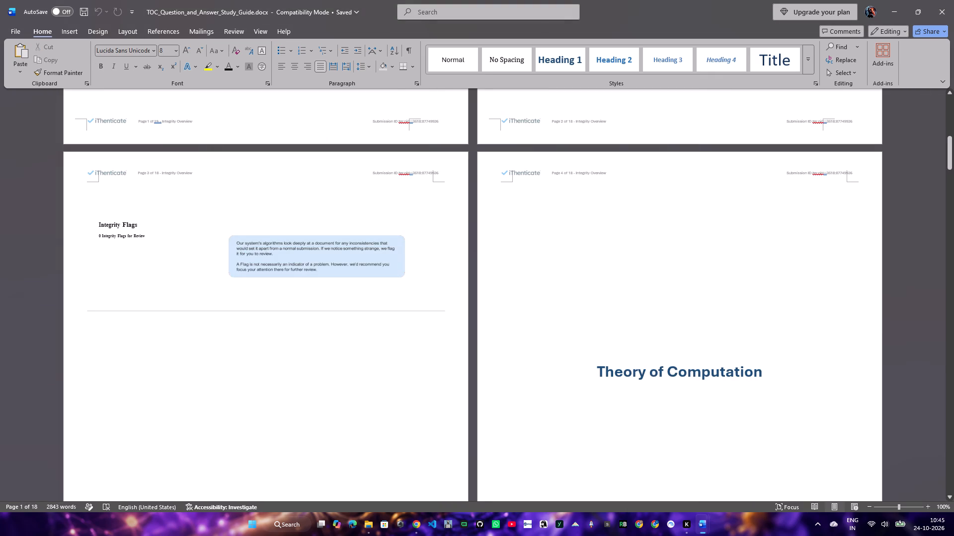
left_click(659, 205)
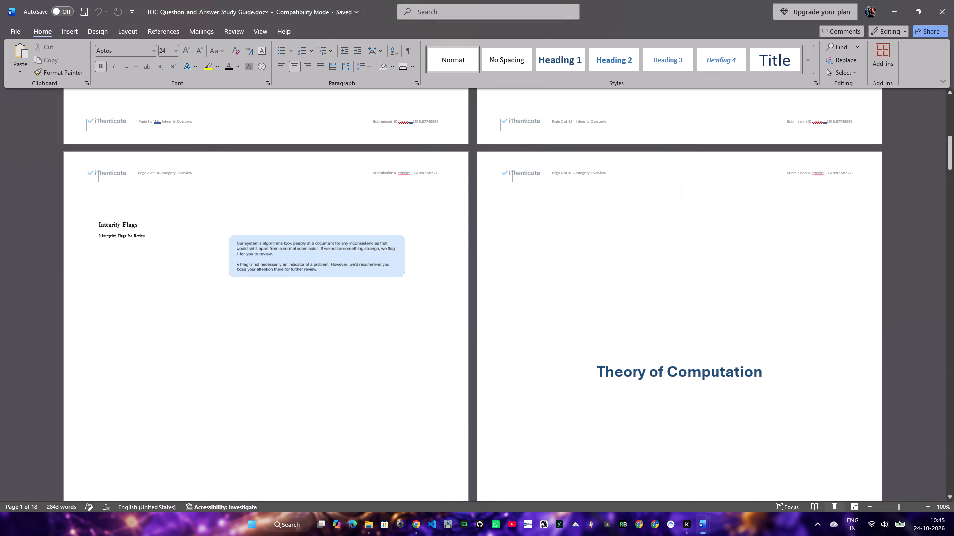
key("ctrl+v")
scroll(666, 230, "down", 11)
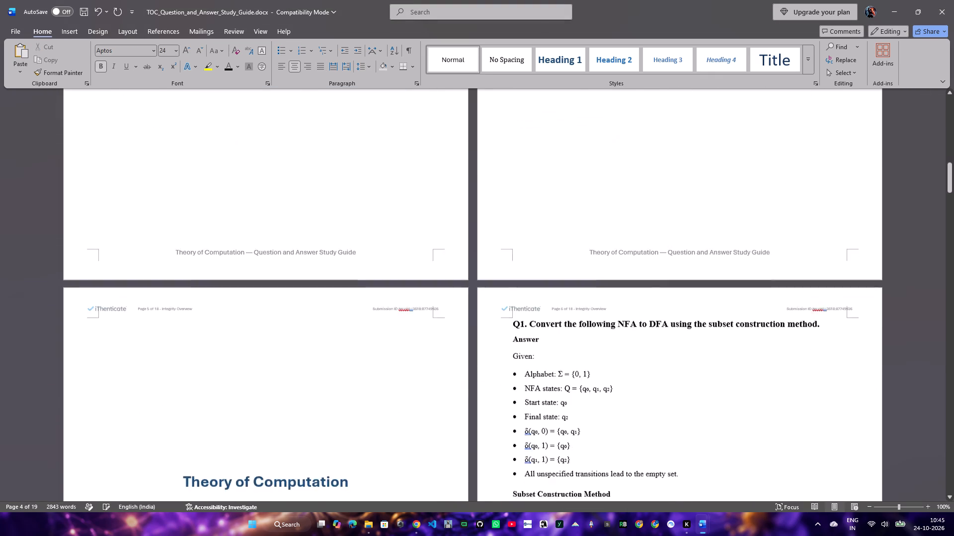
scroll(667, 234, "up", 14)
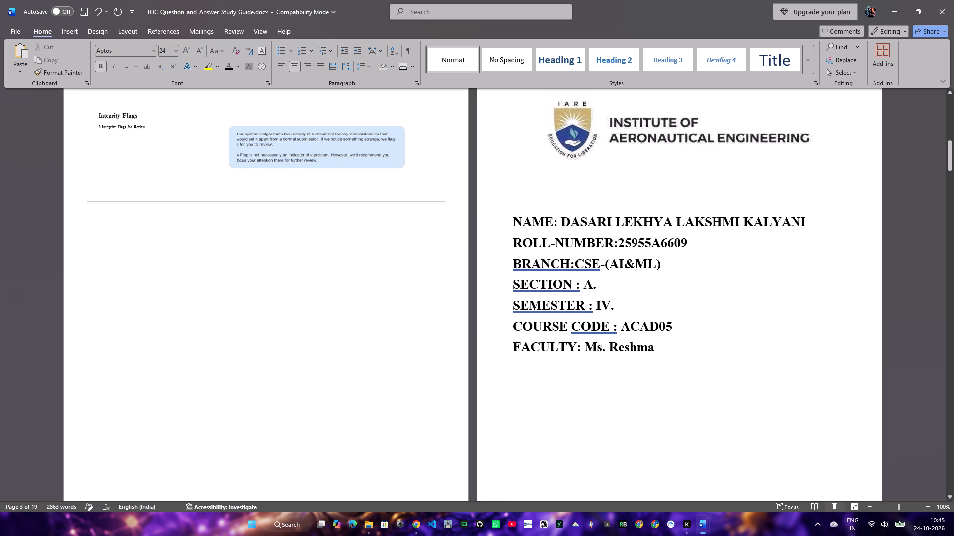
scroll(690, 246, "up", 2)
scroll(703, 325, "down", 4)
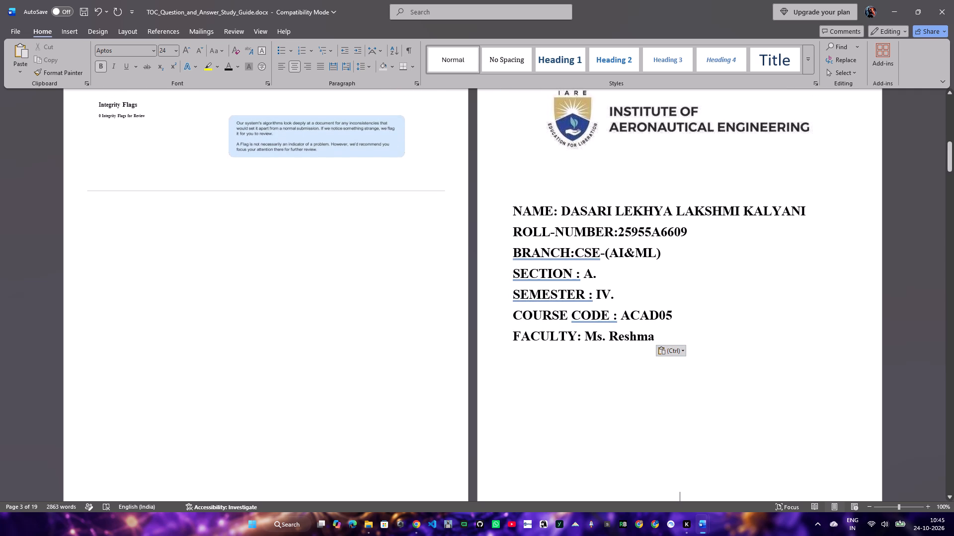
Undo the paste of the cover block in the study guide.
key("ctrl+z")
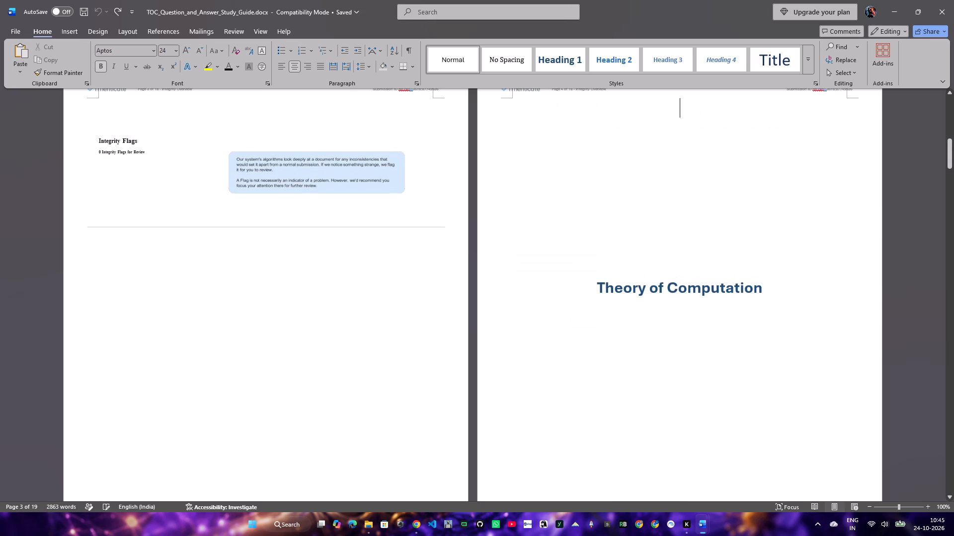
Open TOC_Exam_Important_Questions_and_Answers.docx and copy its cover block, from the college logo through the blank lines below the faculty line.
right_click(701, 529)
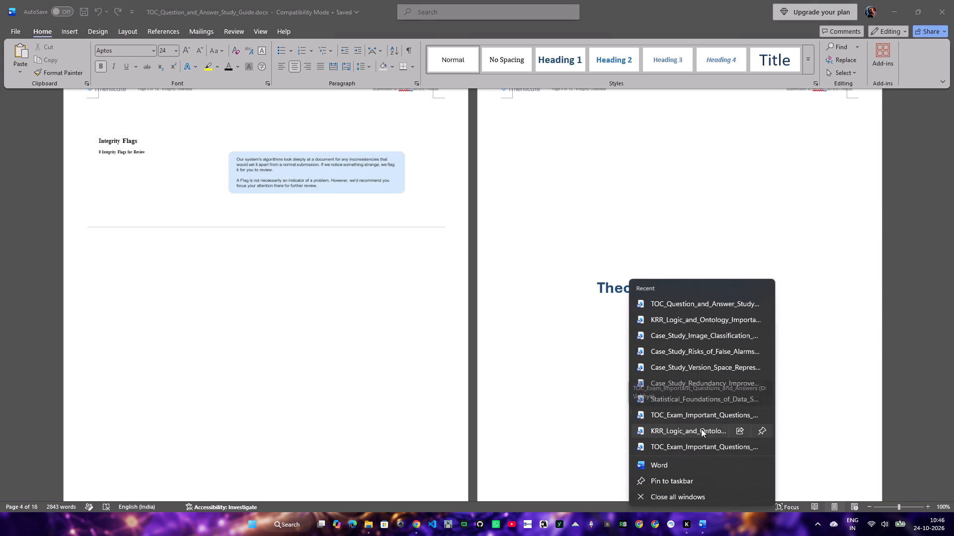
left_click(702, 415)
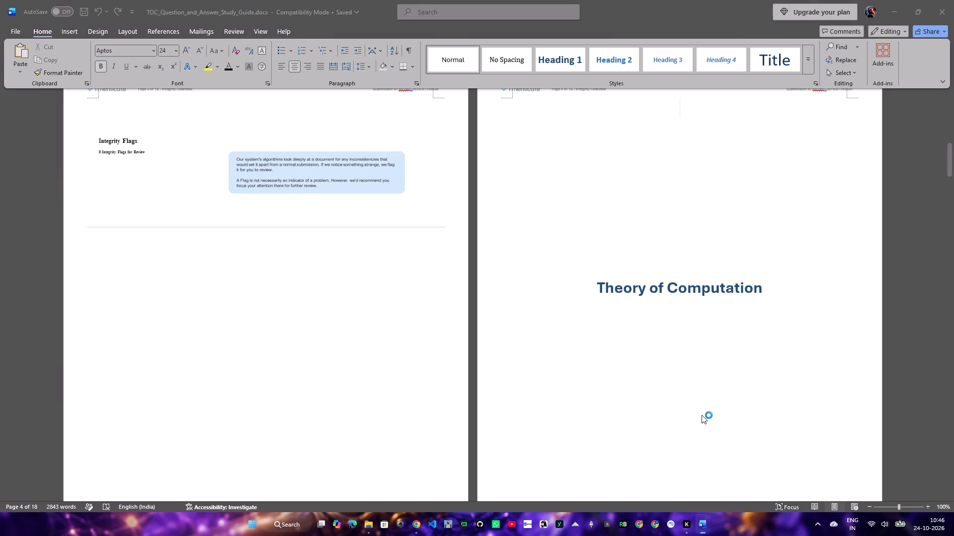
scroll(669, 389, "down", 20)
scroll(669, 389, "down", 8)
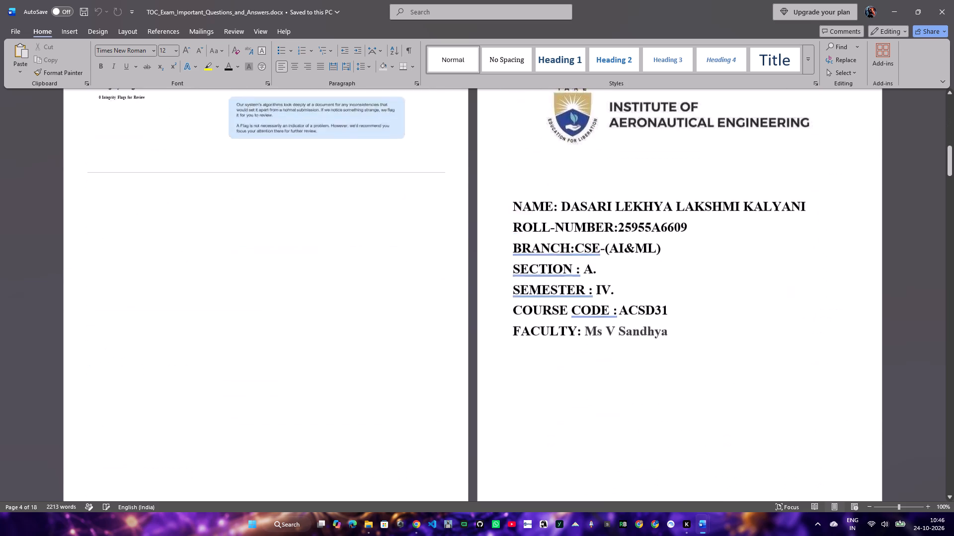
scroll(579, 72, "up", 7)
scroll(573, 142, "up", 5)
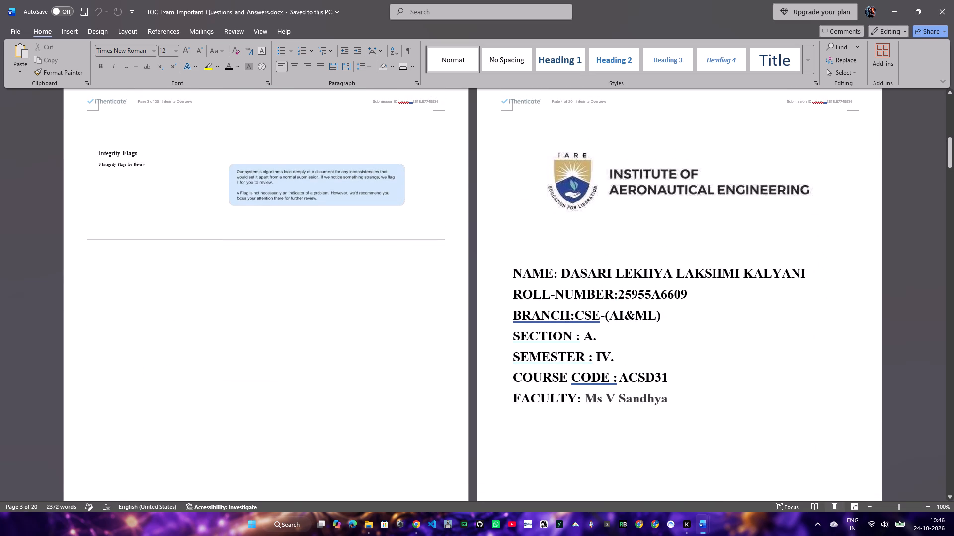
left_click_drag(639, 128, 685, 423)
scroll(686, 419, "down", 7)
scroll(685, 423, "up", 1)
scroll(685, 423, "down", 2)
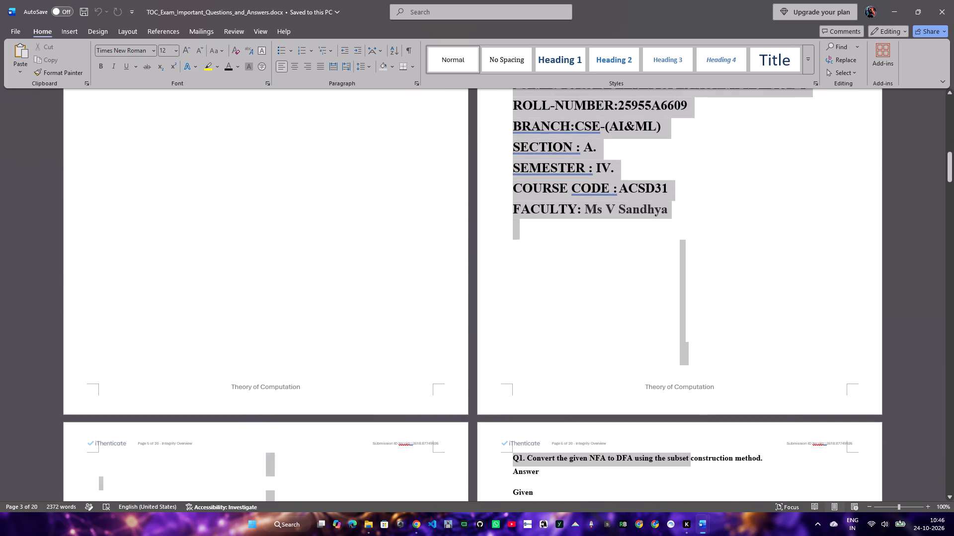
left_click_drag(685, 423, 684, 370)
key("ctrl+c")
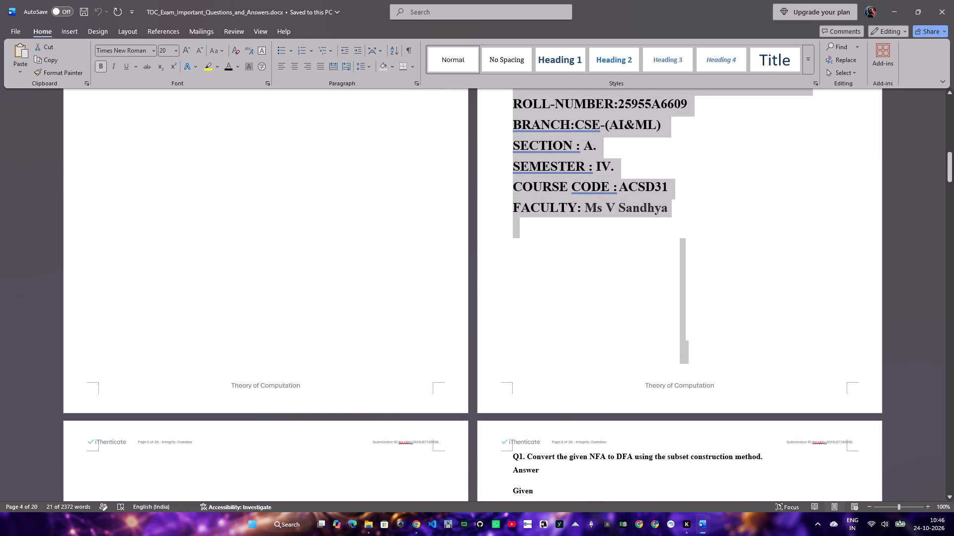
Paste the copied cover block above the Theory of Computation title in TOC_Question_and_Answer_Study_Guide.docx.
key("alt+Tab")
key("ctrl+v")
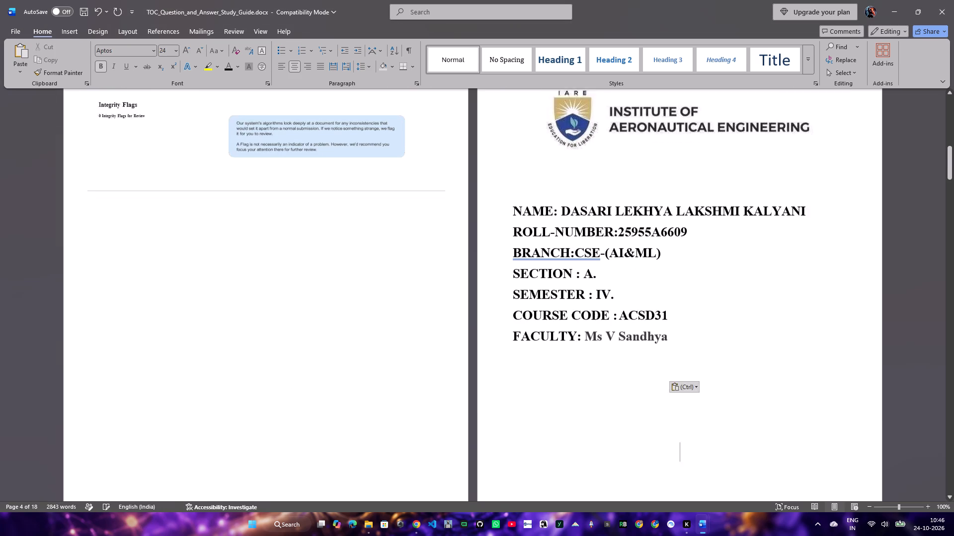
Replace the student name on the cover page's NAME line with the new student's name.
left_click_drag(812, 184, 568, 190)
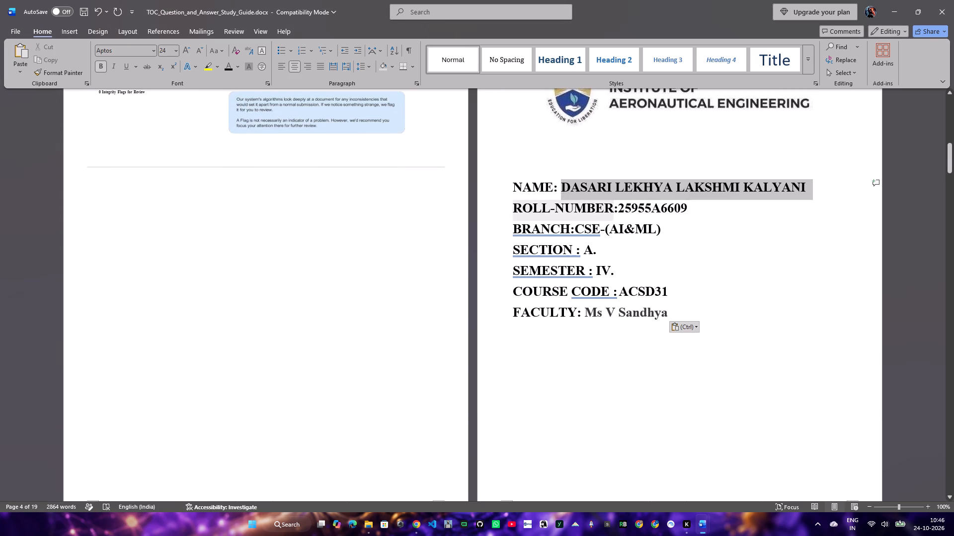
left_click_drag(568, 190, 561, 187)
key("BackSpace")
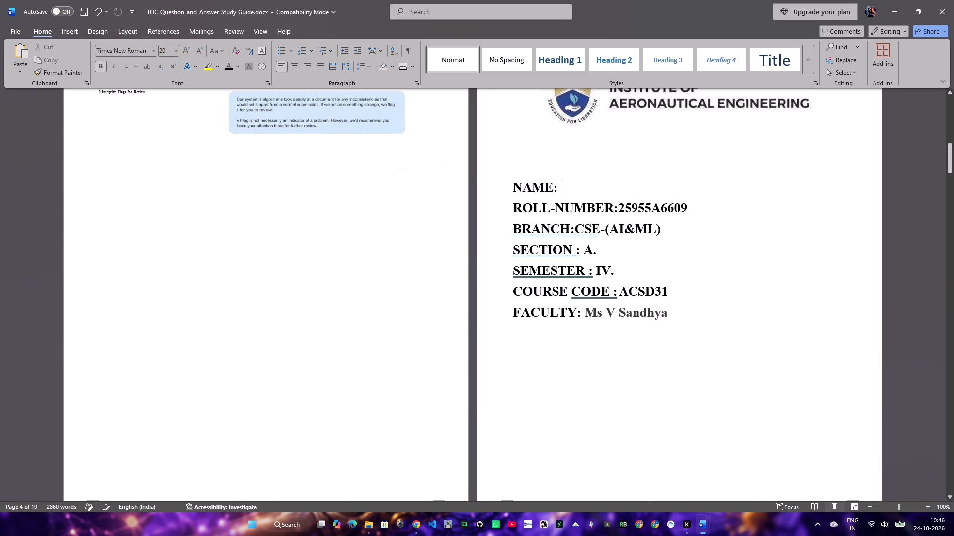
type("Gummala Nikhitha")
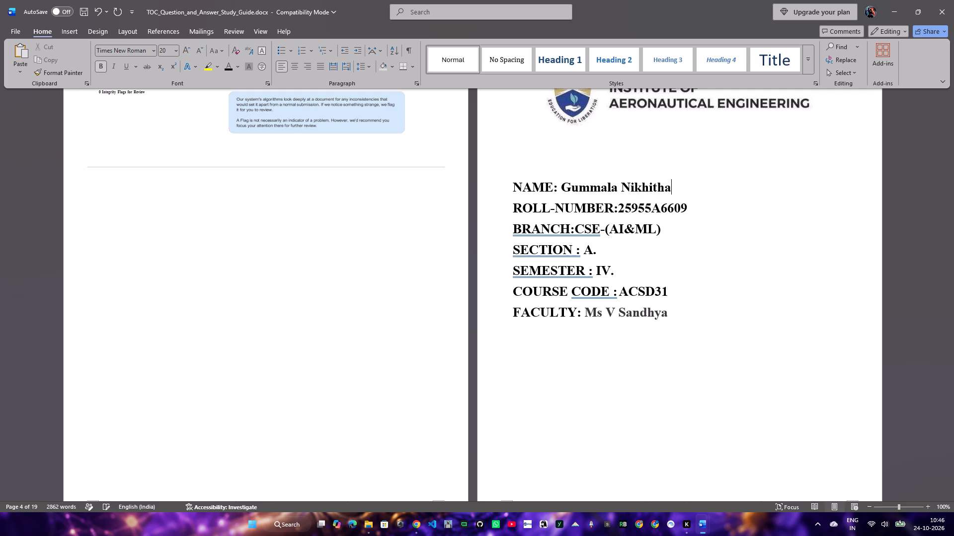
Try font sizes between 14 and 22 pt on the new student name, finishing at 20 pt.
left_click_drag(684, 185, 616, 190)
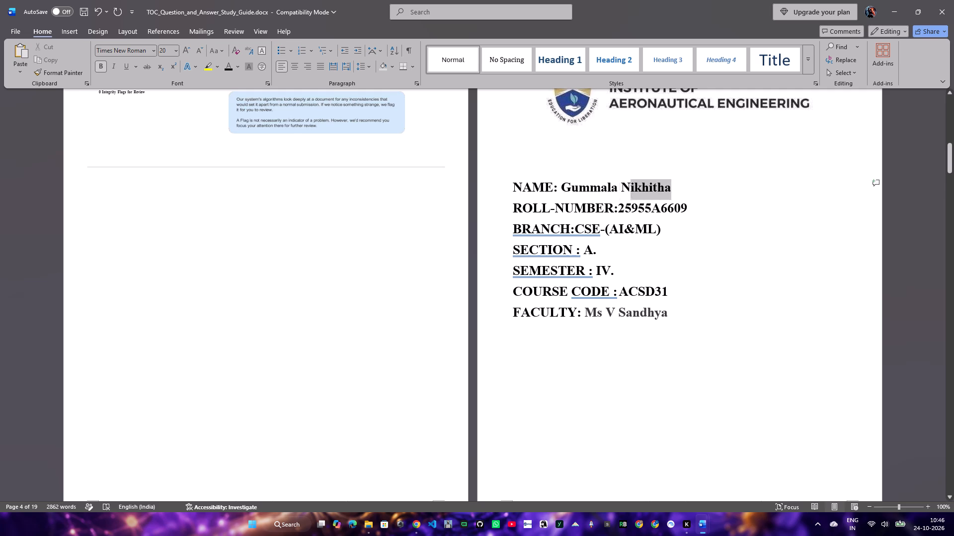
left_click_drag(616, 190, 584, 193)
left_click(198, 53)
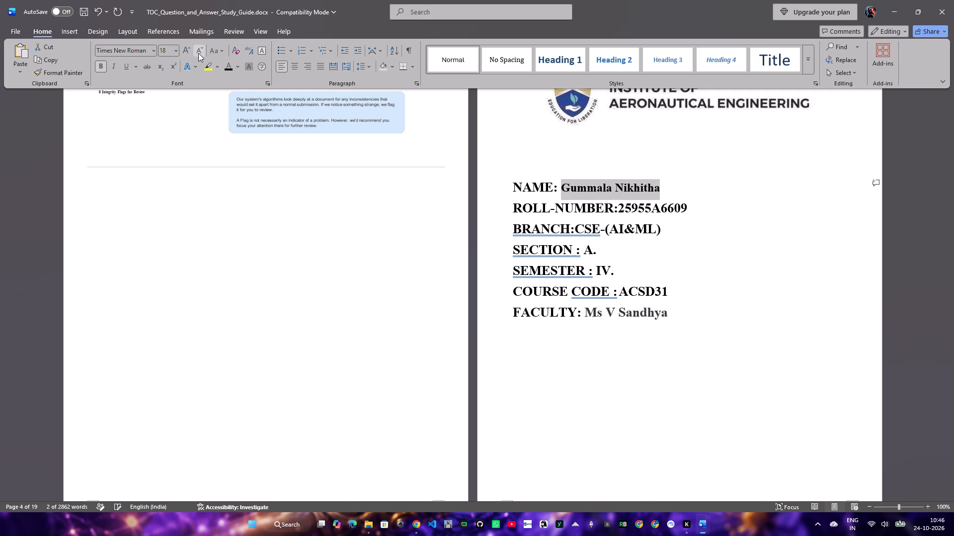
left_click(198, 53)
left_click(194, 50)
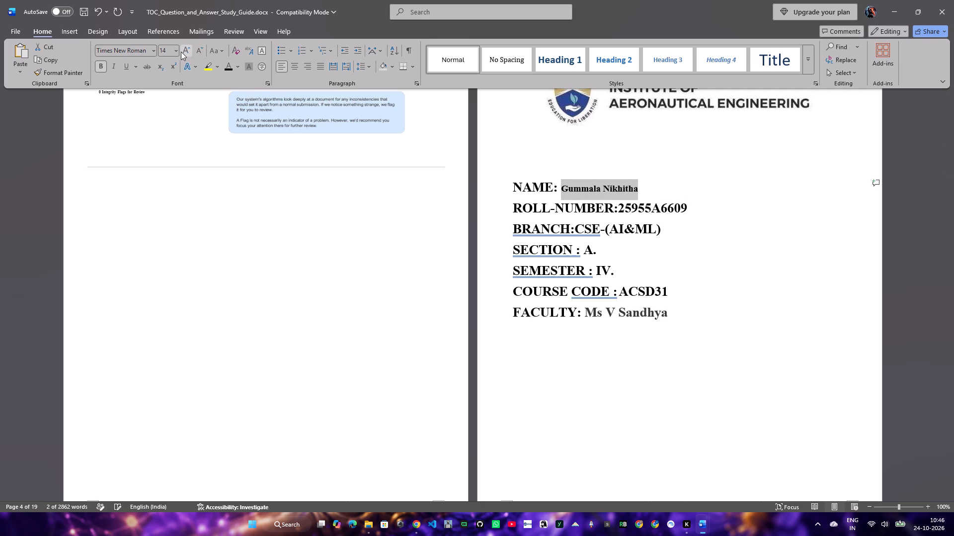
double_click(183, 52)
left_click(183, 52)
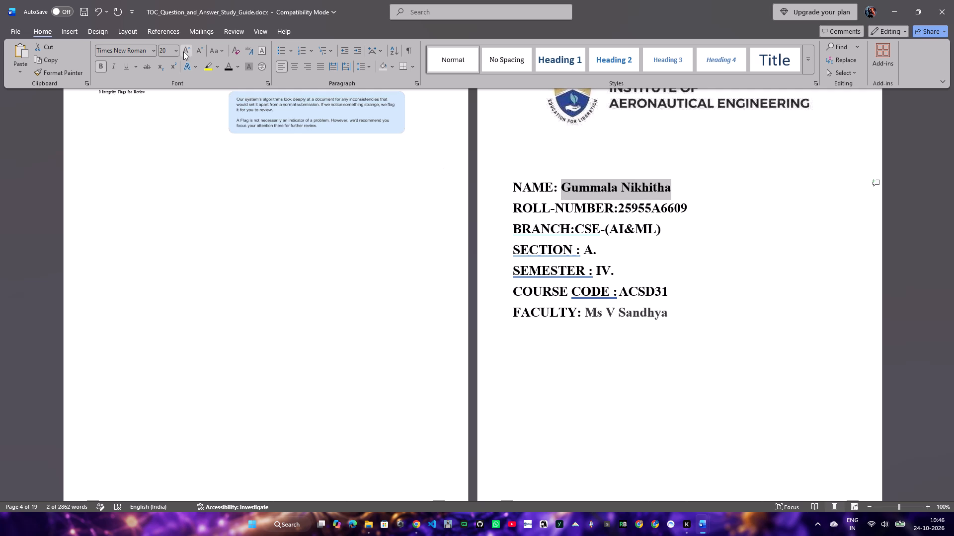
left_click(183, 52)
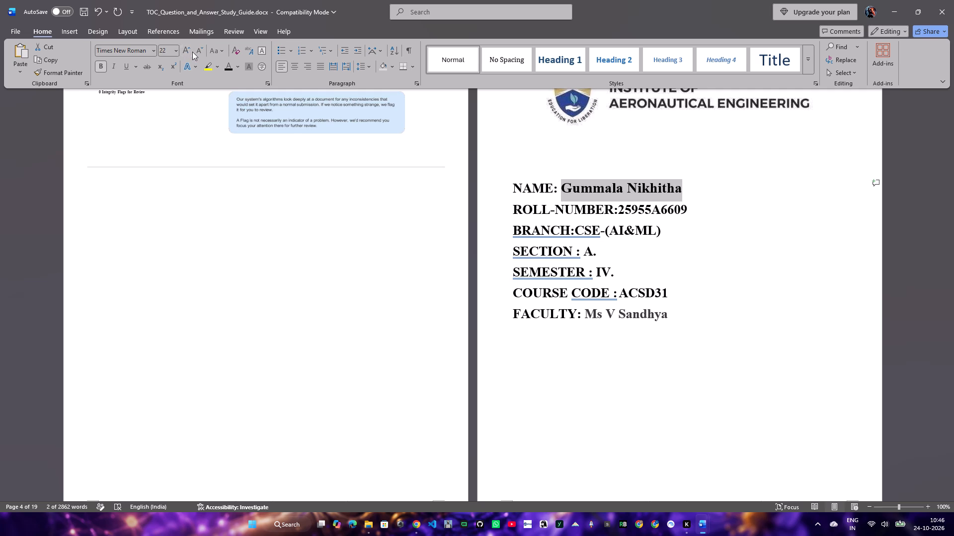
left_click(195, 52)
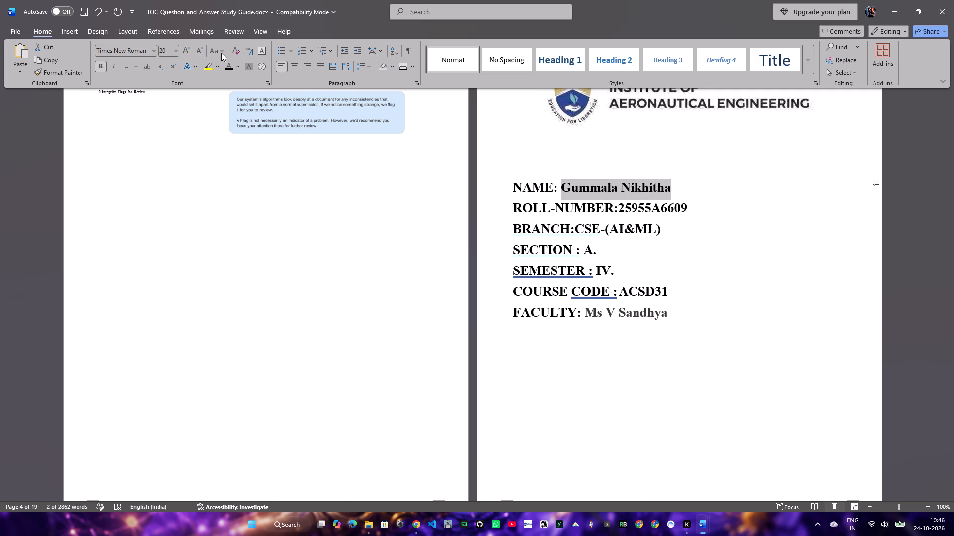
Change the student name on the NAME line to uppercase.
left_click(221, 53)
left_click(242, 88)
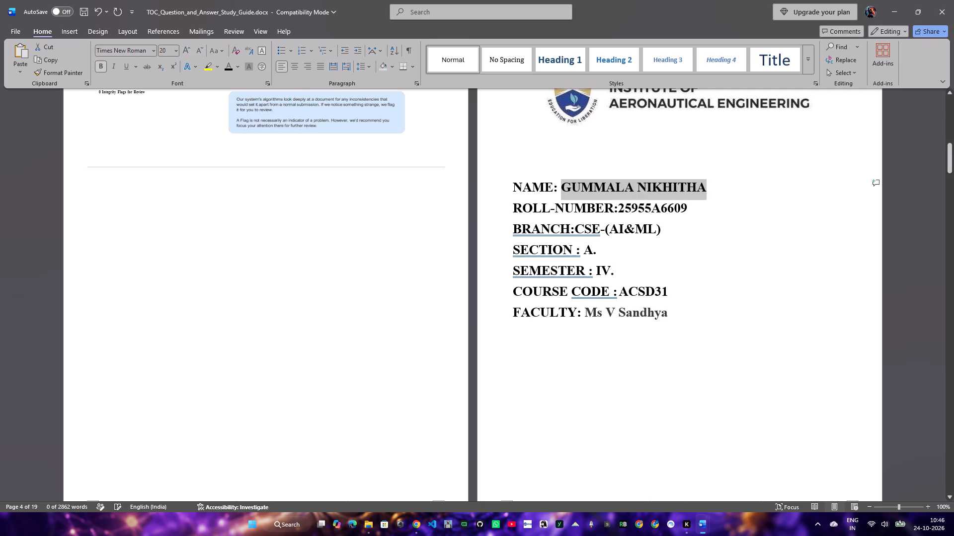
Replace the last two digits of the roll number on the cover page with the new student's digits.
left_click(696, 235)
left_click(694, 209)
key("BackSpace")
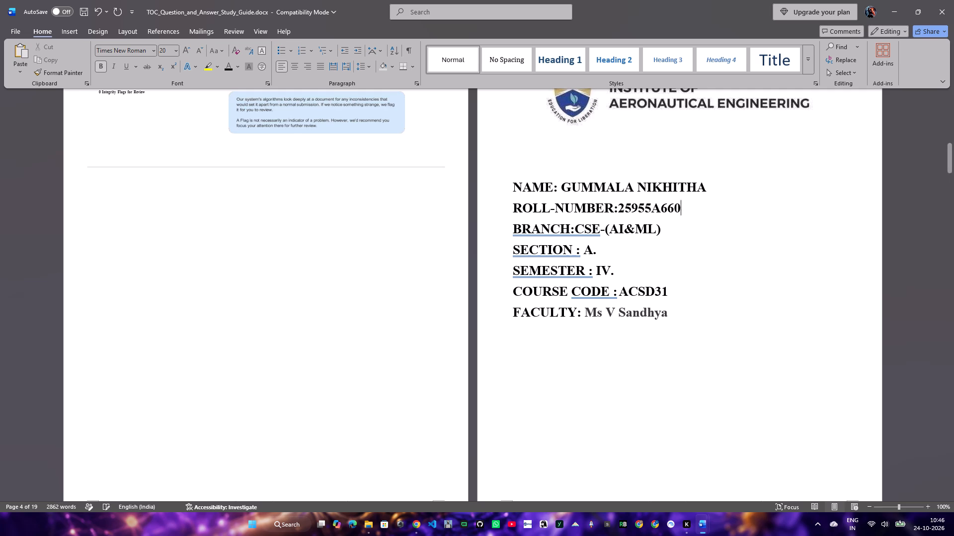
key("BackSpace")
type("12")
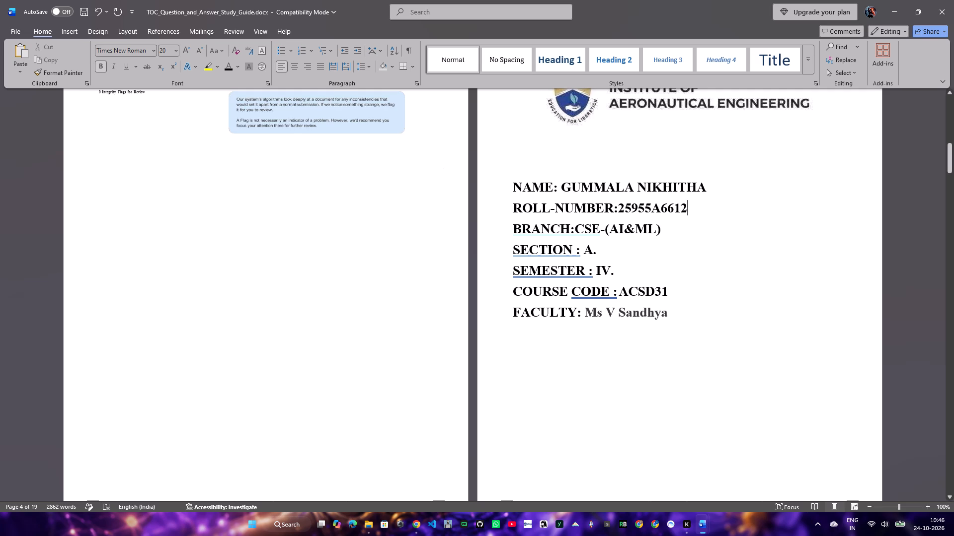
Save the study guide document.
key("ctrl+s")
Save the Theory of Computation study guide again under its existing name.
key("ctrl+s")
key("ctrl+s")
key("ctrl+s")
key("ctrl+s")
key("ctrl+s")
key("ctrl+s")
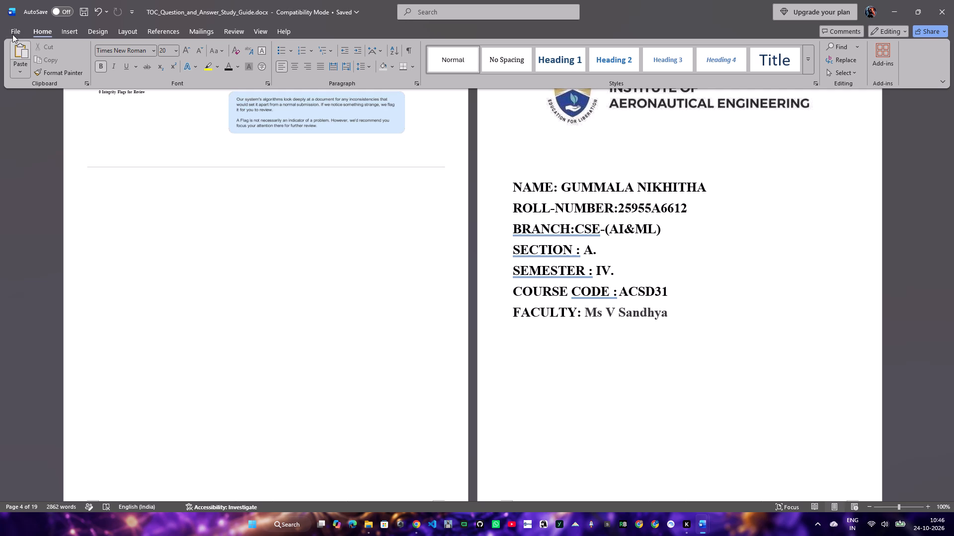
Save a copy of the study guide as a Word document in nikkyAATS > aat1ddocuments on drive D:, keeping the file name.
left_click(15, 33)
left_click(59, 177)
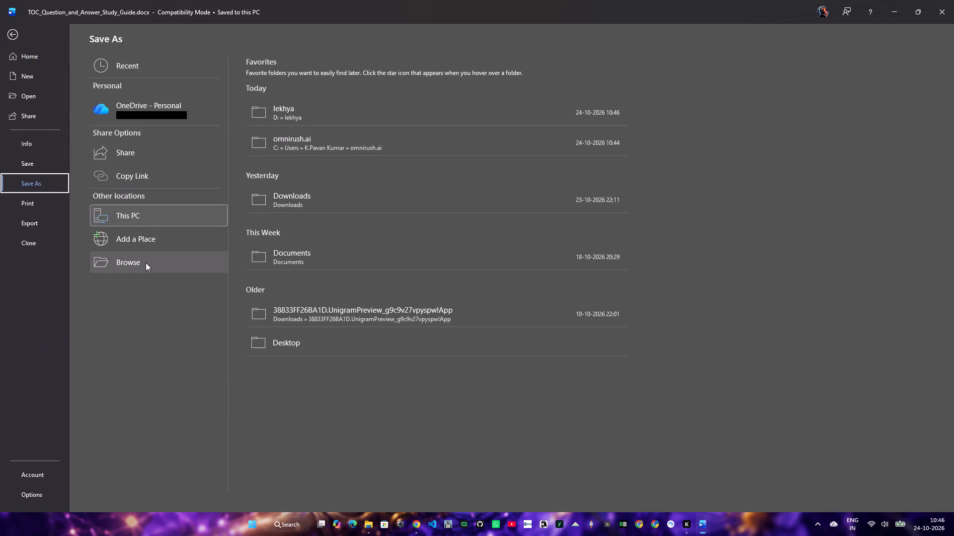
left_click(170, 266)
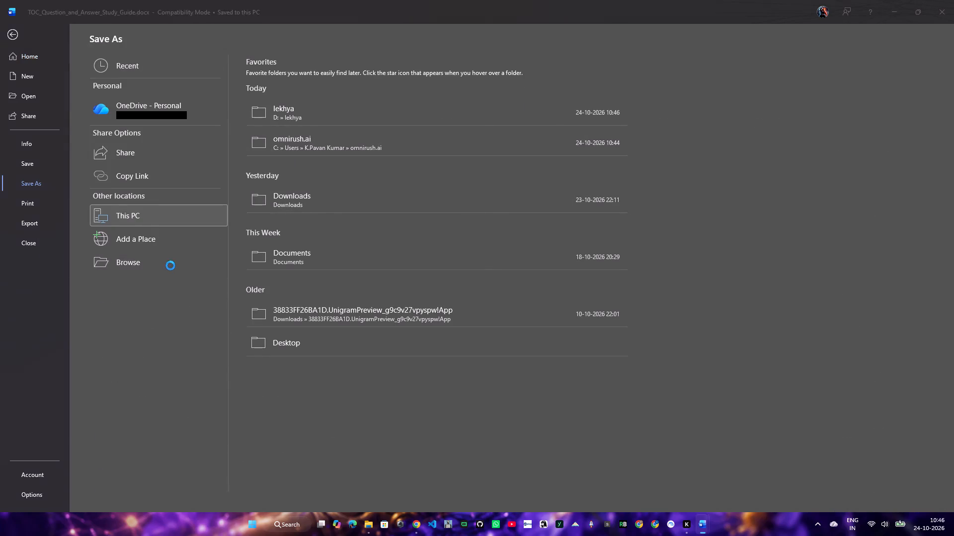
left_click(473, 3)
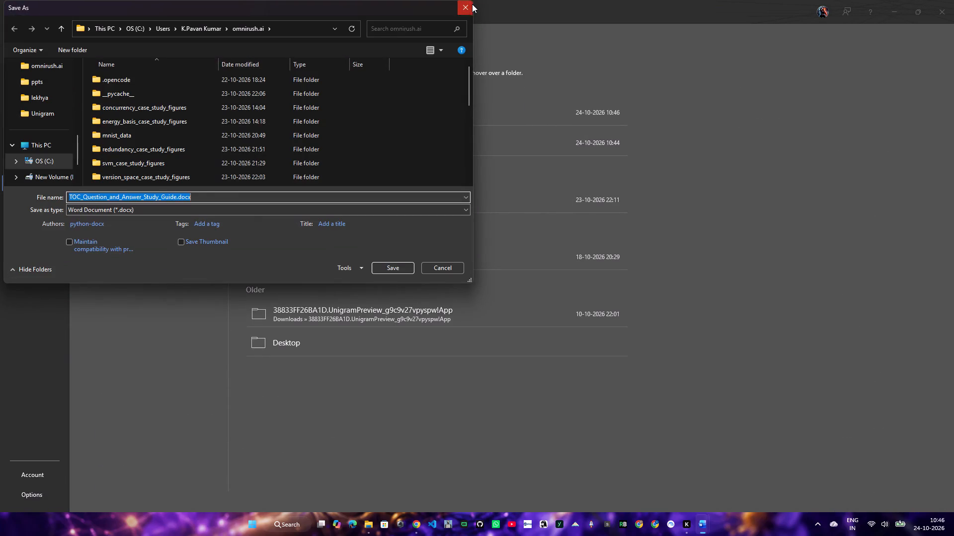
left_click(401, 117)
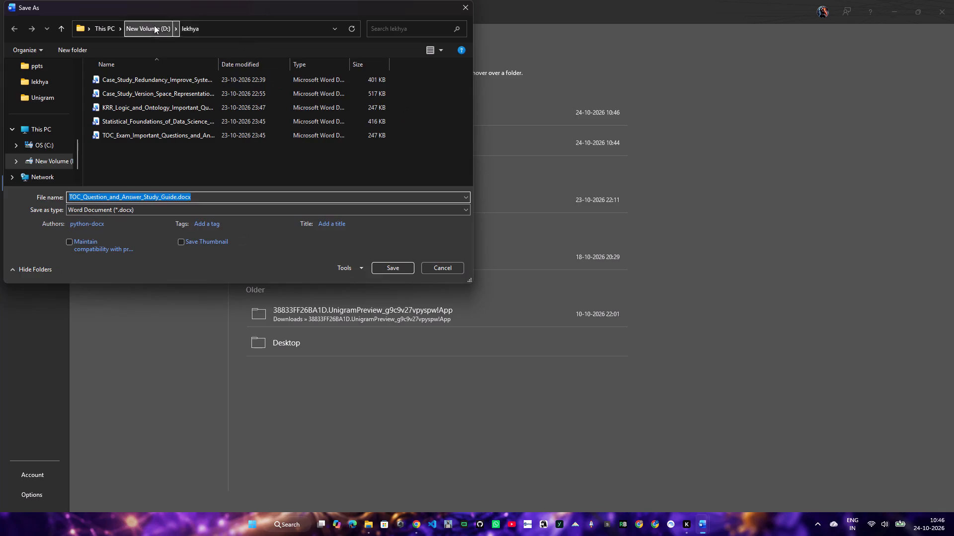
left_click(154, 25)
double_click(131, 159)
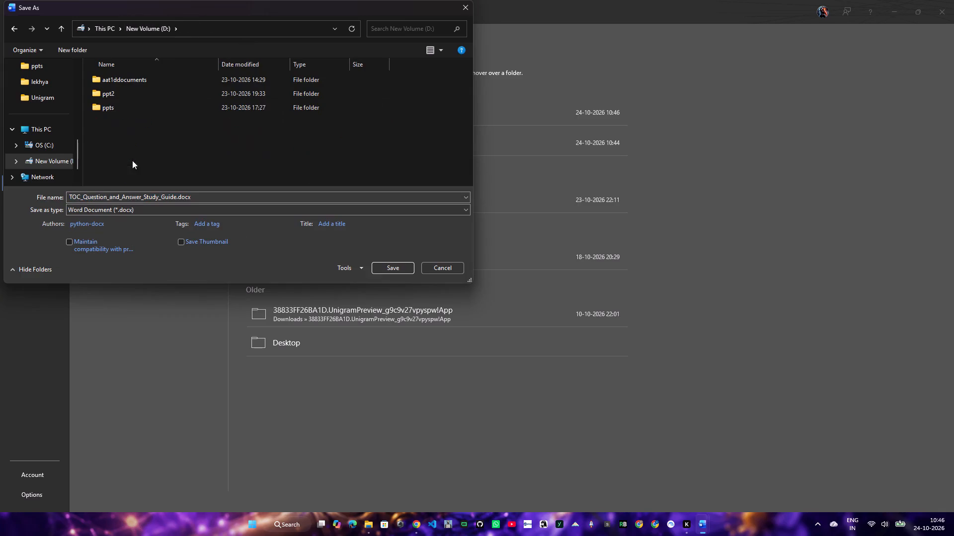
left_click(126, 83)
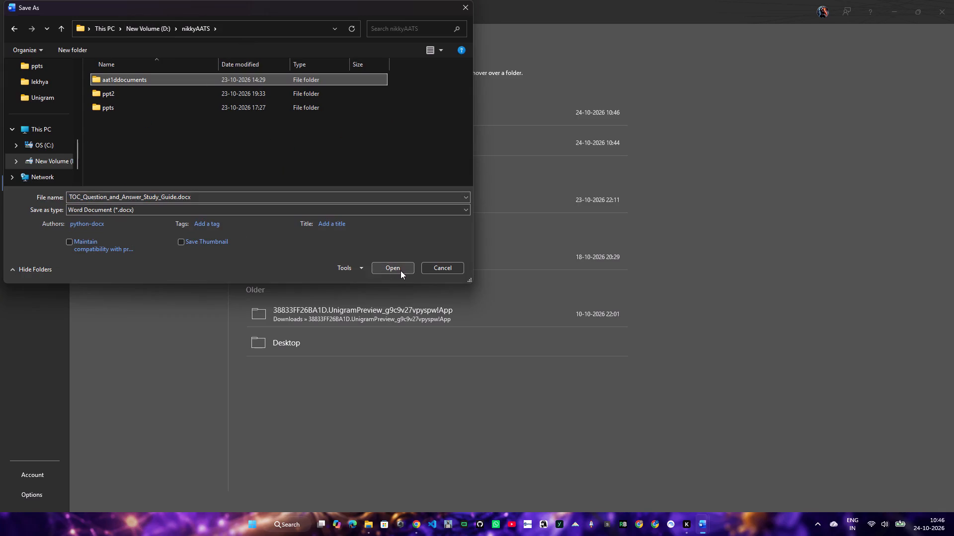
left_click(400, 270)
left_click(400, 270)
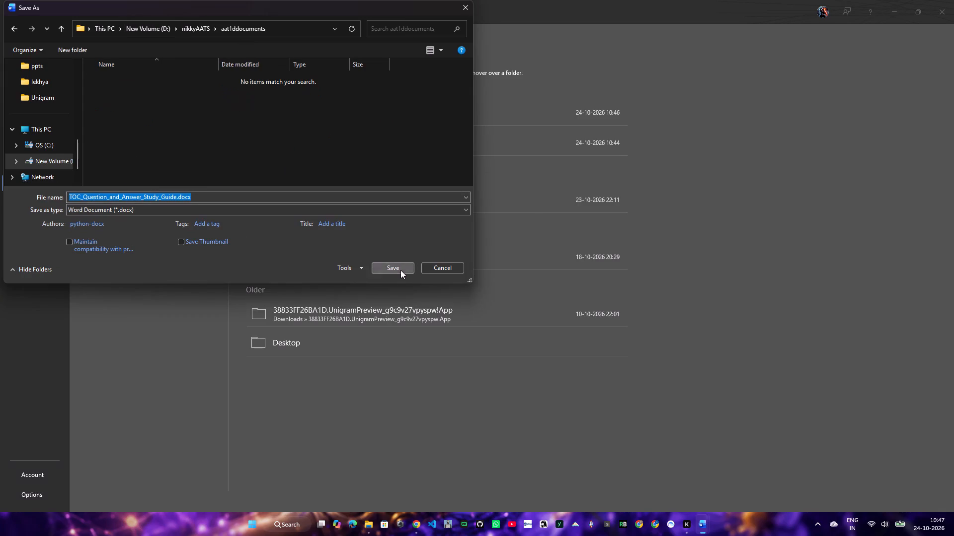
left_click(510, 288)
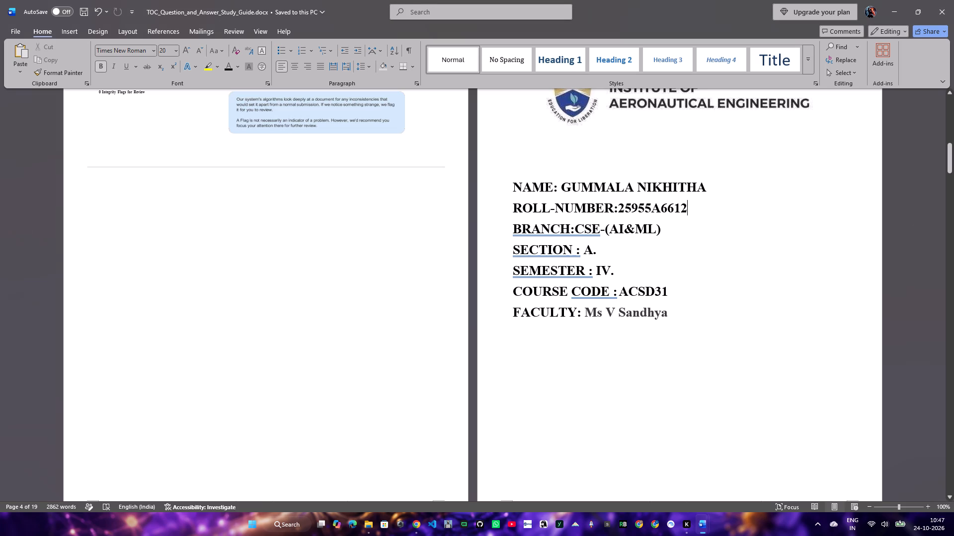
scroll(694, 305, "down", 14)
scroll(691, 303, "up", 7)
scroll(691, 303, "down", 18)
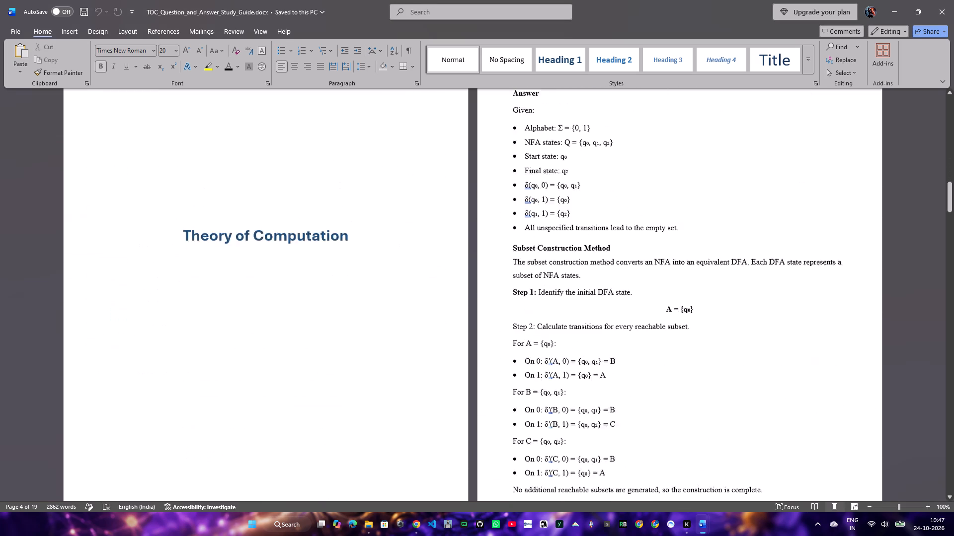
scroll(680, 297, "down", 20)
scroll(664, 300, "up", 1)
scroll(664, 299, "down", 20)
scroll(664, 299, "down", 18)
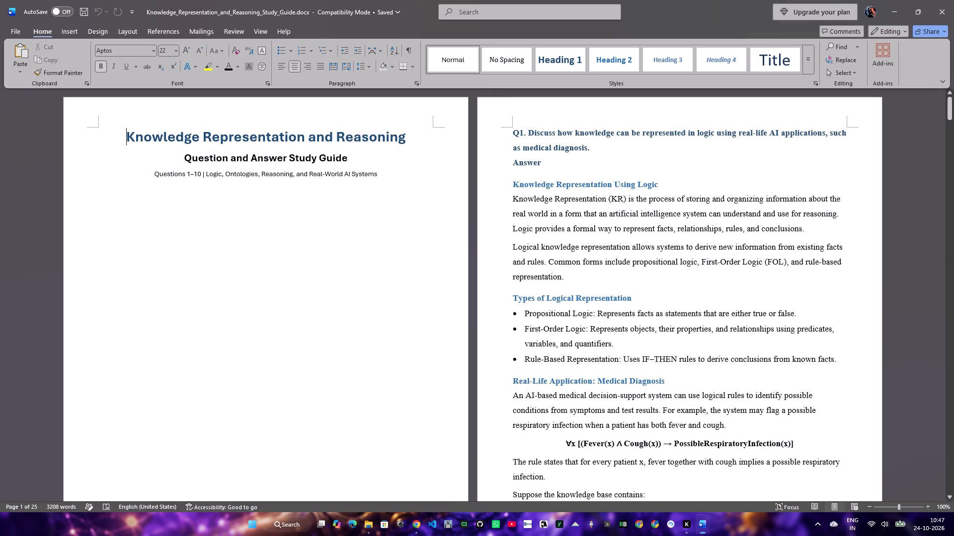
Switch to Chrome, sign in to the Samvidha student portal and open the AAT-I upload page.
left_click(412, 532)
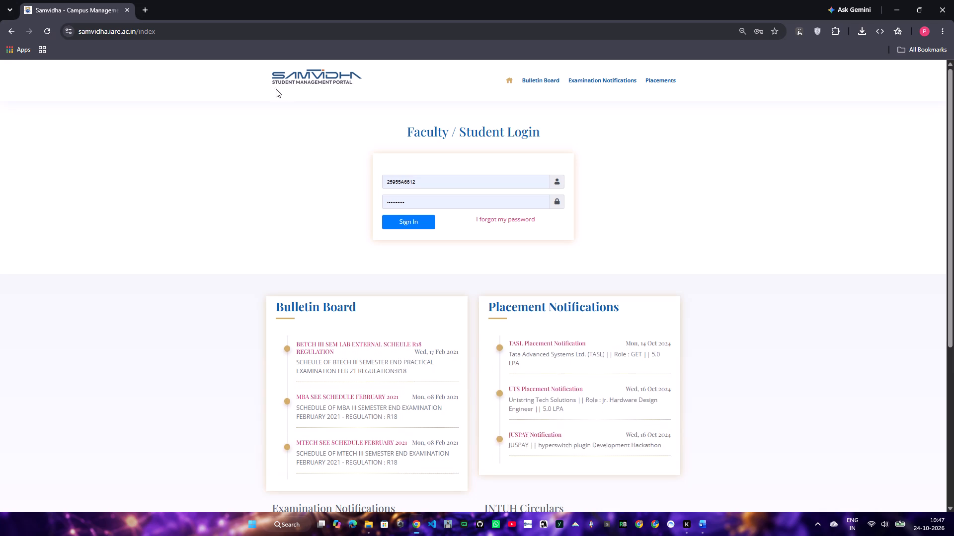
left_click(431, 223)
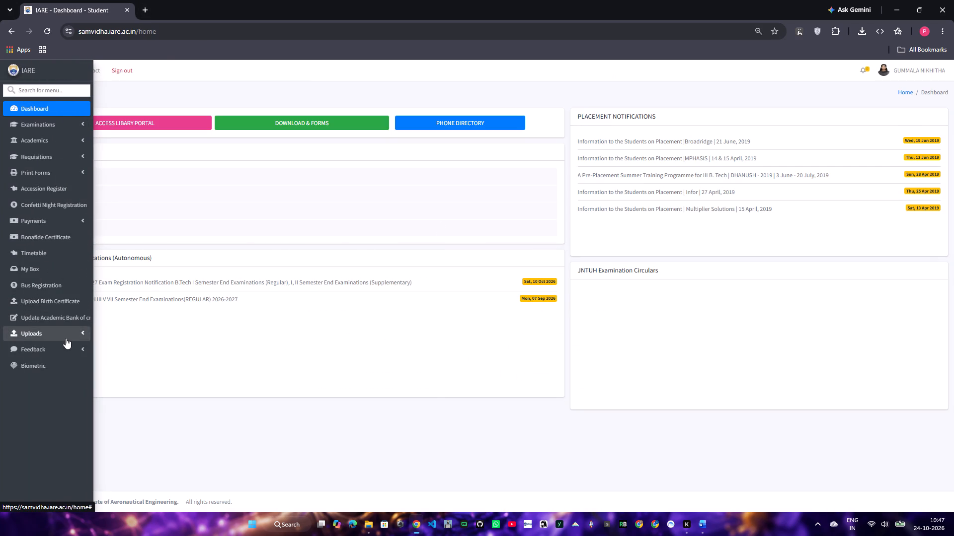
left_click(66, 338)
scroll(66, 338, "down", 2)
left_click(54, 454)
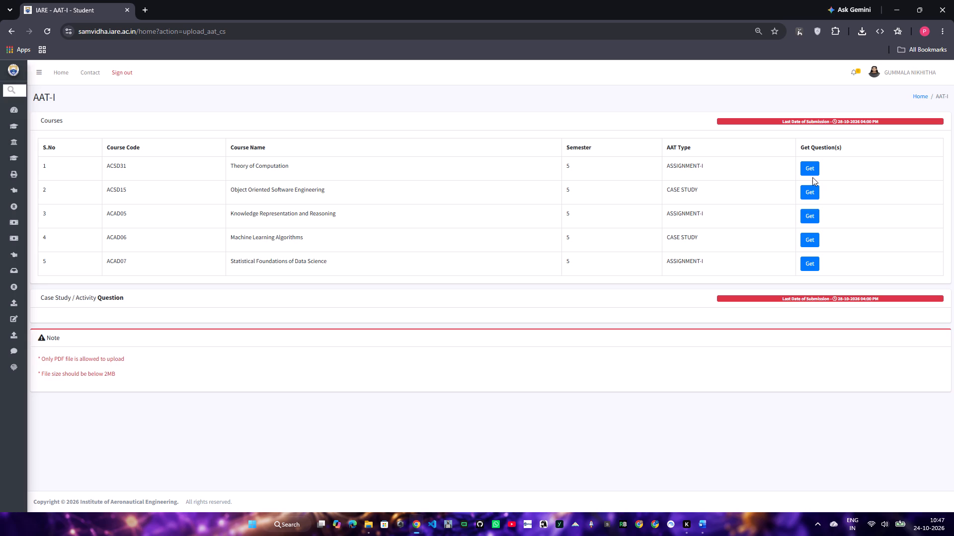
Get the assigned questions for Knowledge Representation and Reasoning, check them, and return to the study guide in Word.
left_click(812, 212)
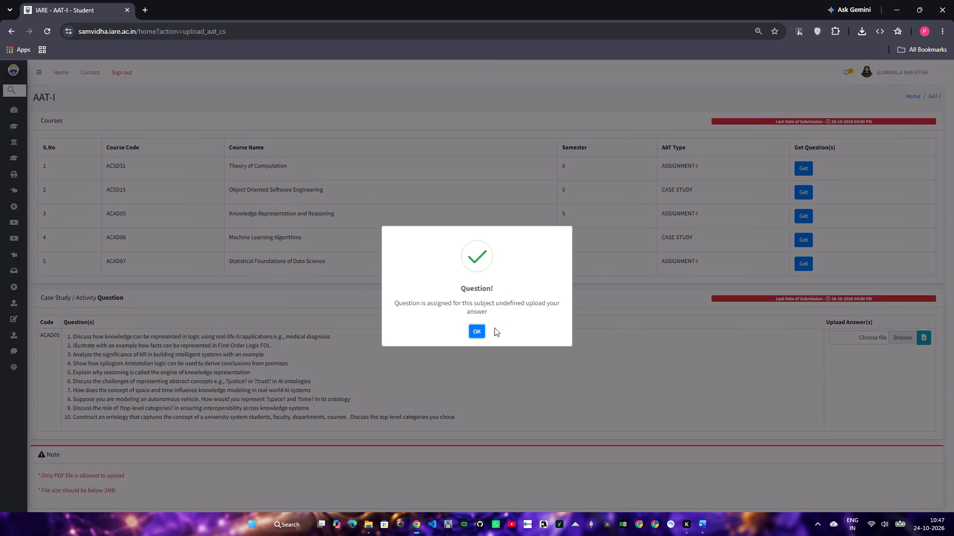
left_click(471, 328)
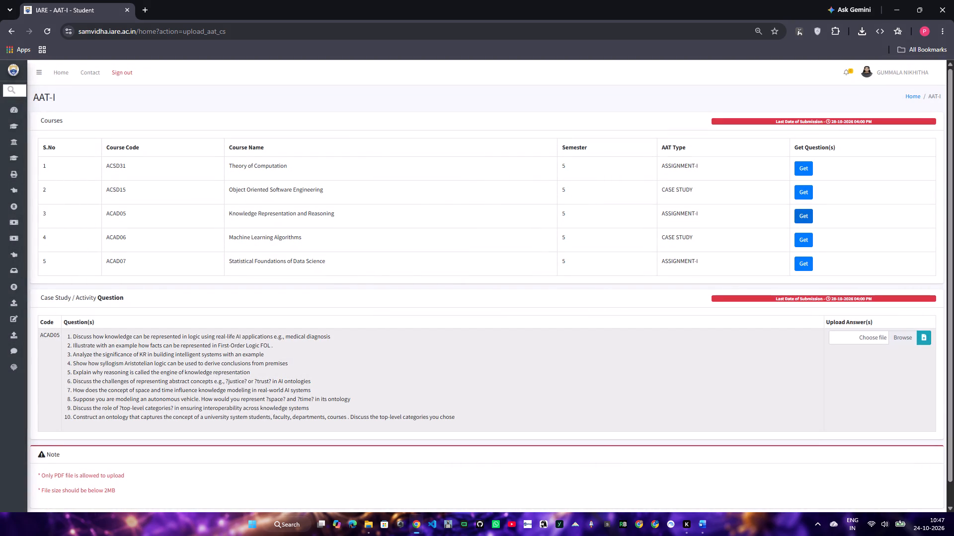
left_click(904, 0)
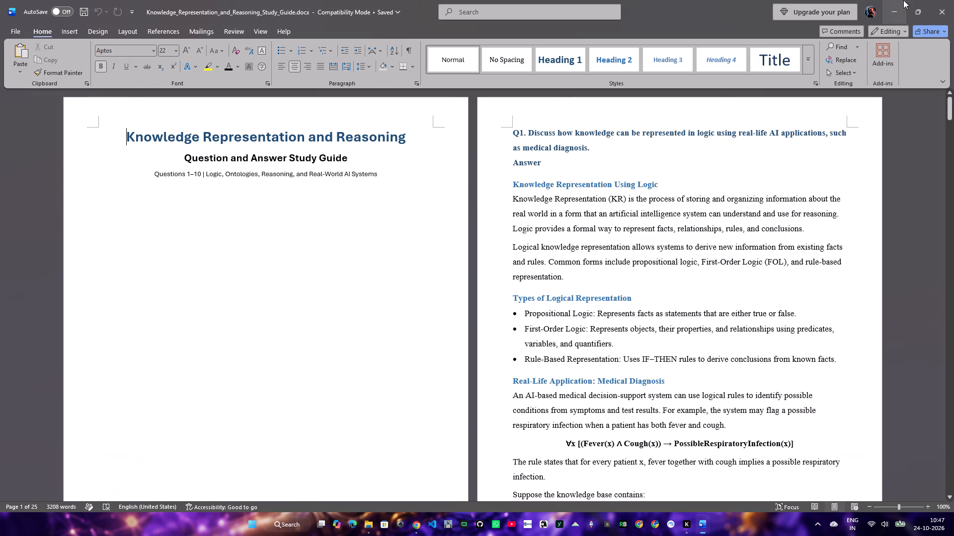
Delete the "Questions 1–10 | Logic, Ontologies, Reasoning, and Real-World AI Systems" line from the title page.
scroll(432, 195, "down", 3)
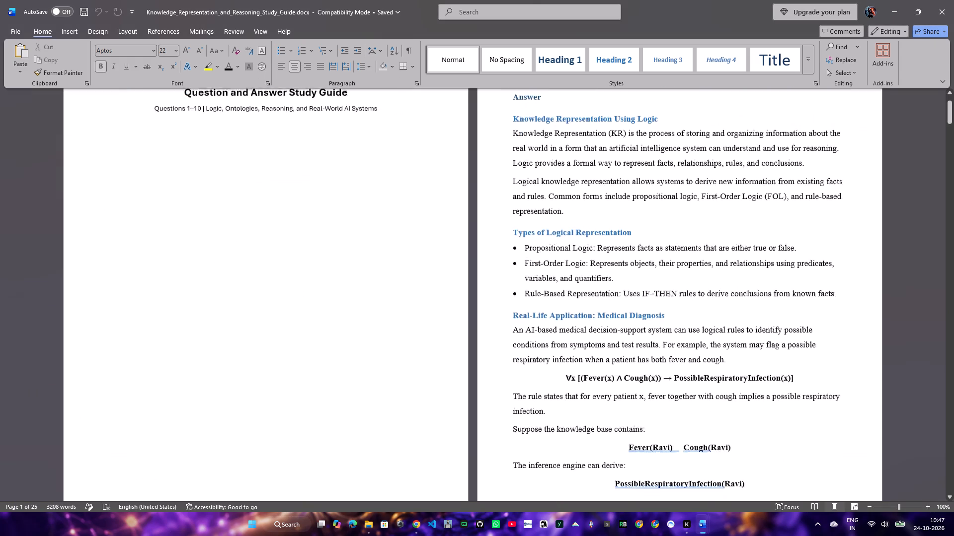
scroll(414, 193, "up", 5)
left_click_drag(152, 174, 411, 191)
key("BackSpace")
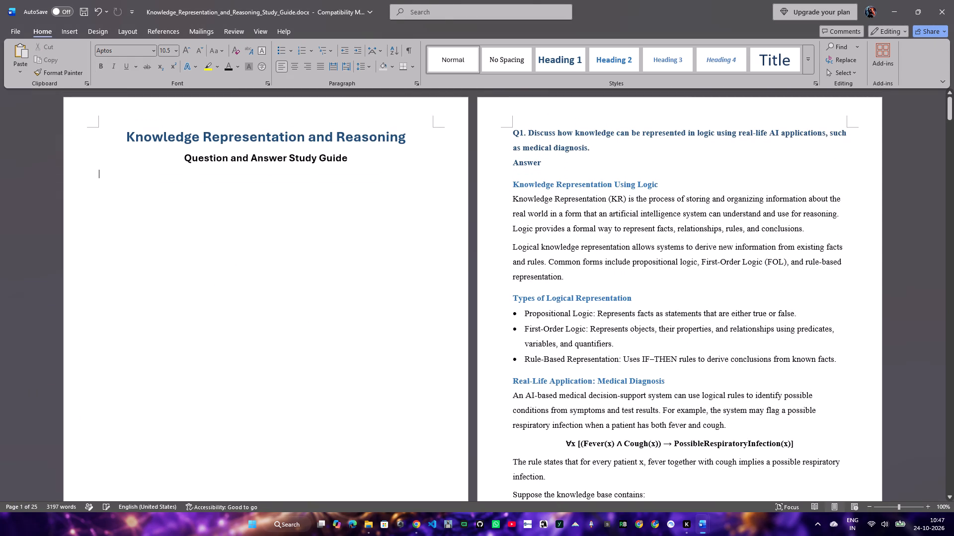
Insert a blank left-aligned line above the "Knowledge Representation and Reasoning" title.
left_click(130, 130)
key("Return")
key("Up")
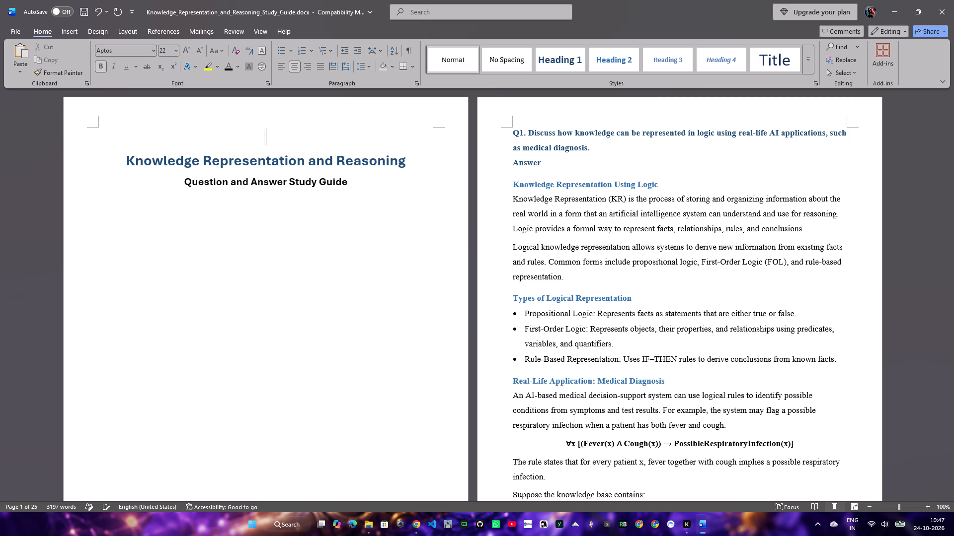
key("BackSpace")
Format the blank line above the title as non-bold Times New Roman, 12 pt.
left_click(120, 52)
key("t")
key("Return")
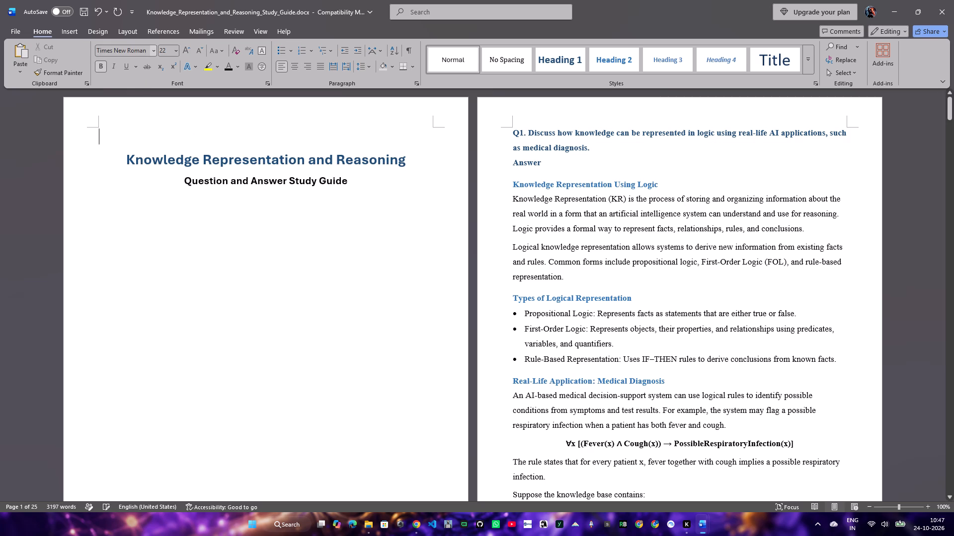
left_click(160, 51)
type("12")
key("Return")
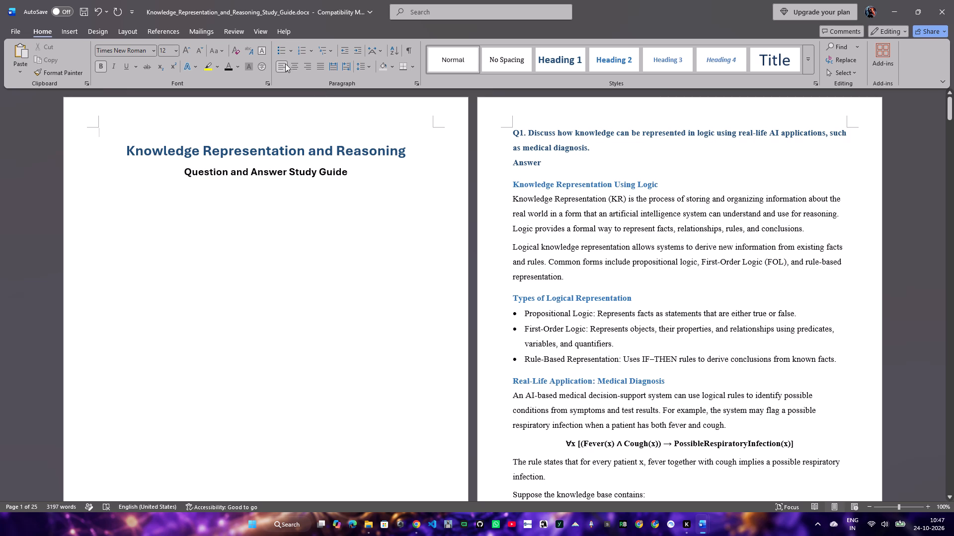
left_click(105, 69)
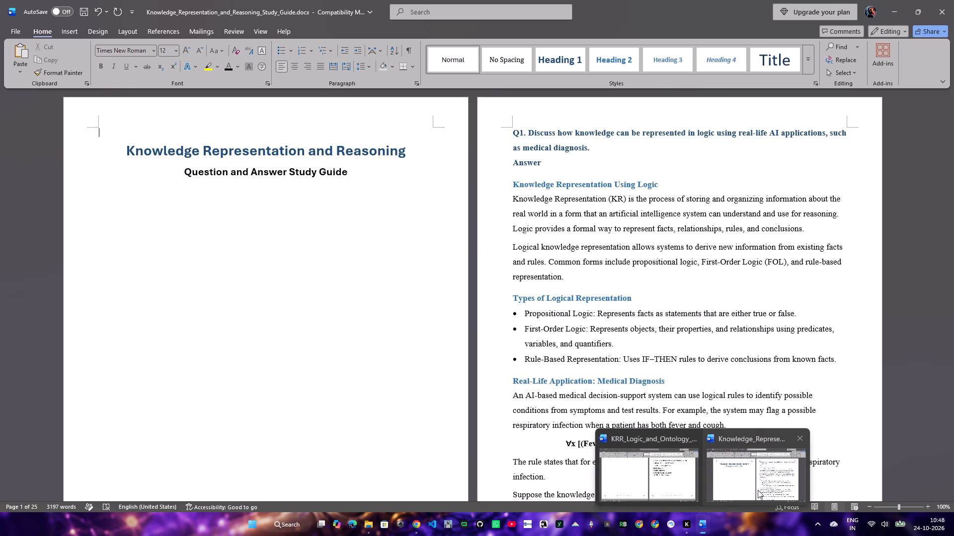
Copy the iThenticate report and college cover pages from KRR_Logic_and_Ontology_Important_Questions.docx into the blank line above the Knowledge Representation and Reasoning title.
left_click(638, 486)
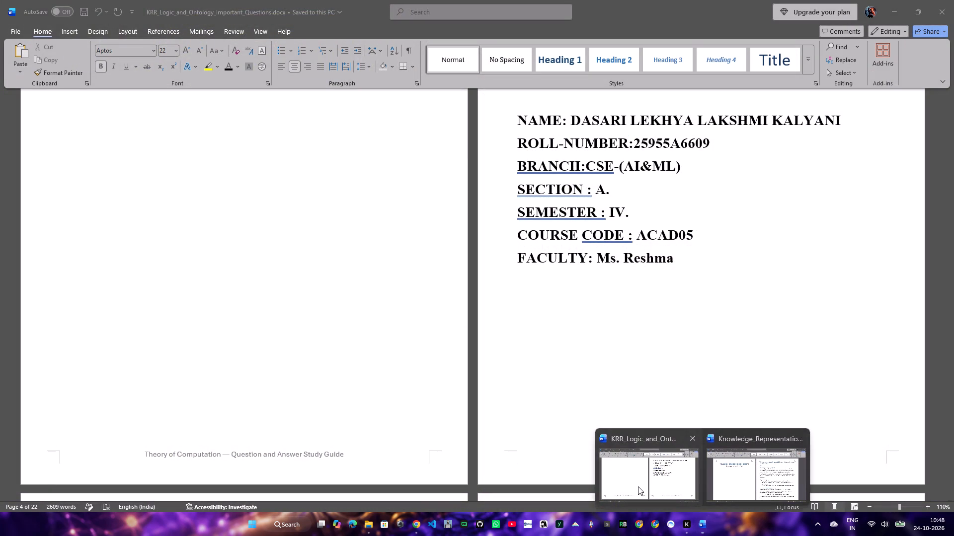
scroll(698, 261, "up", 20)
scroll(698, 261, "up", 9)
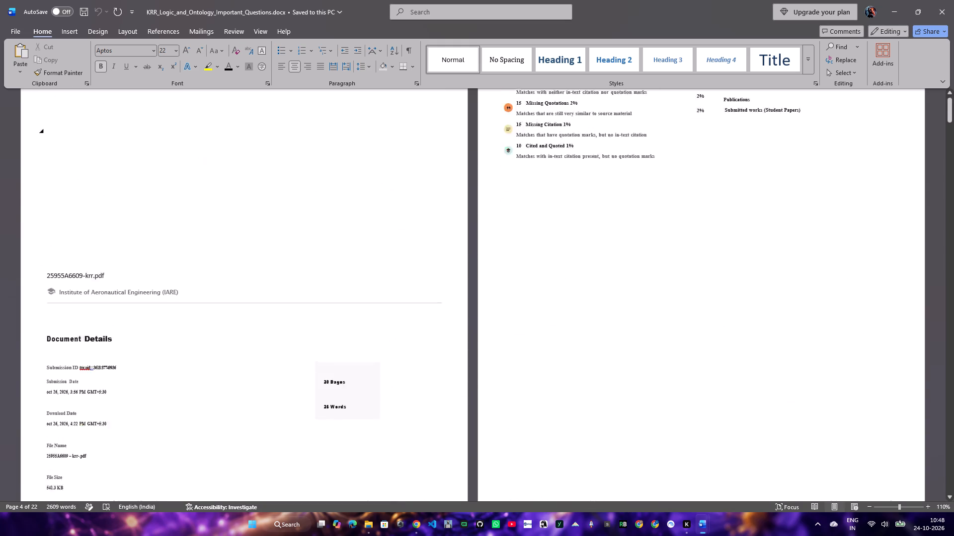
scroll(224, 227, "up", 14)
left_click_drag(54, 143, 204, 459)
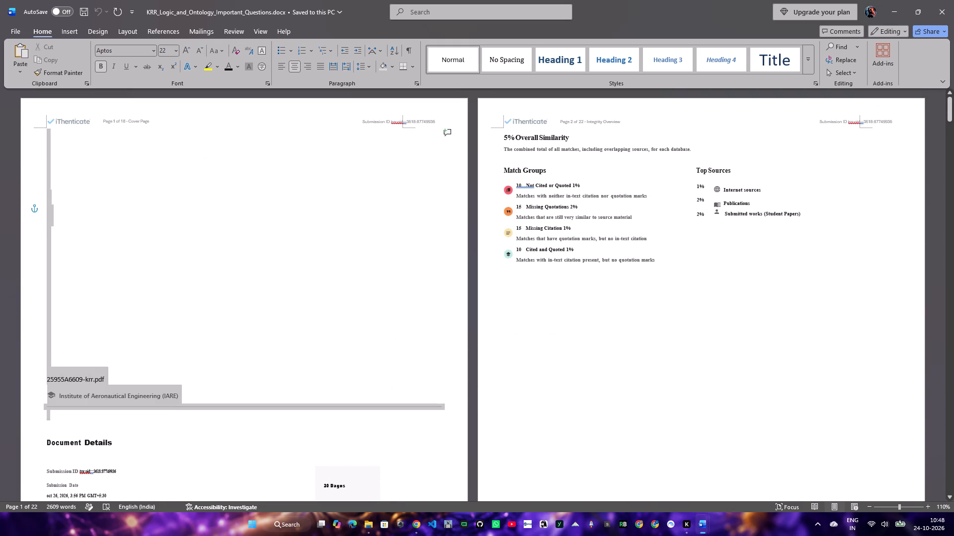
left_click_drag(204, 459, 660, 535)
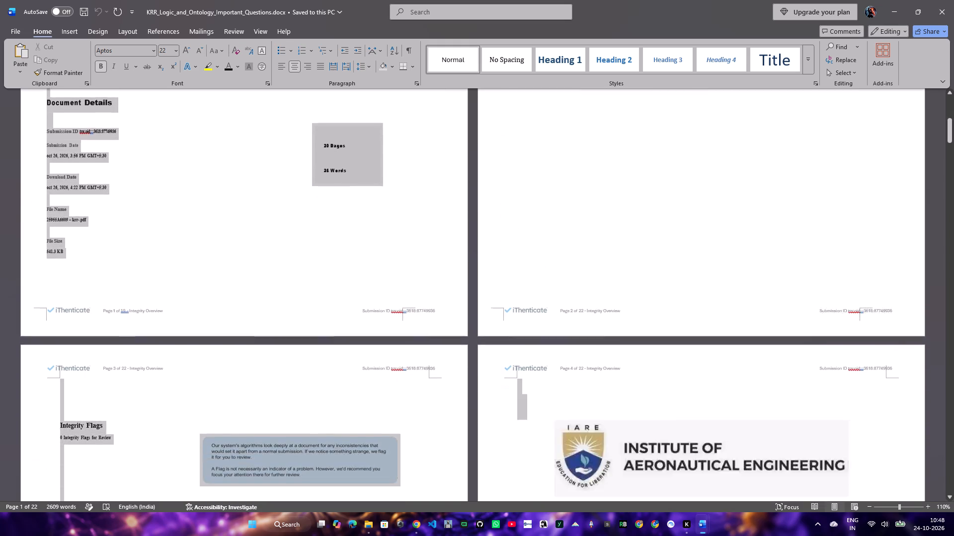
left_click_drag(660, 535, 733, 319)
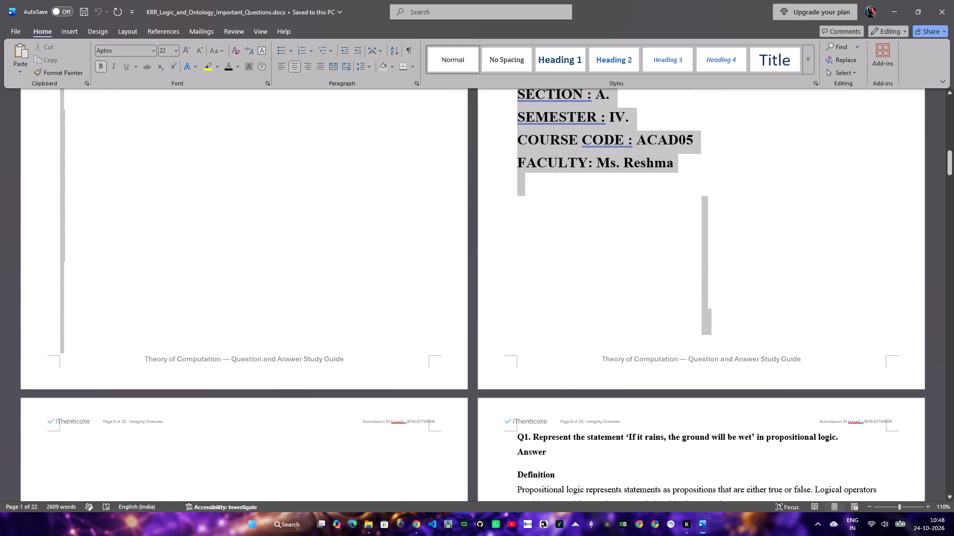
left_click_drag(733, 319, 729, 326)
key("ctrl+c")
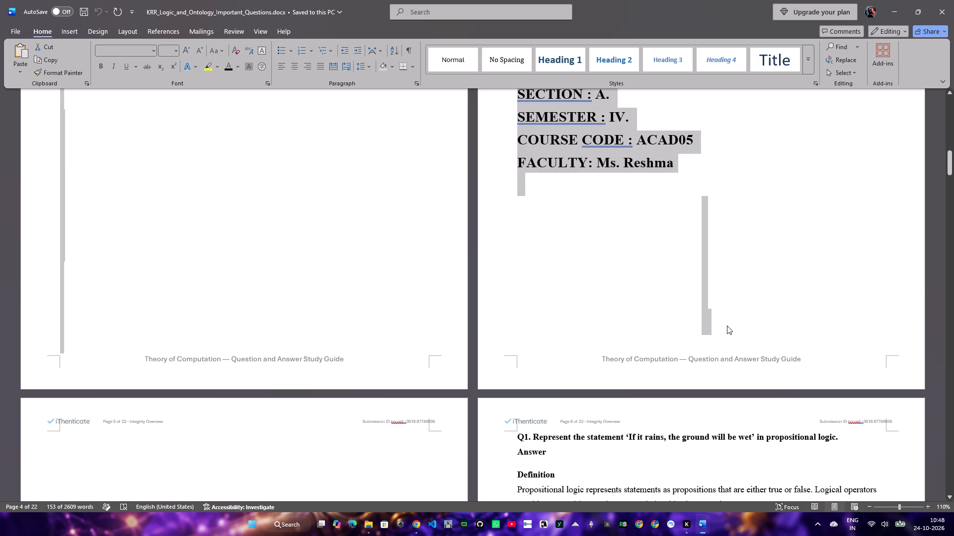
key("alt+Tab")
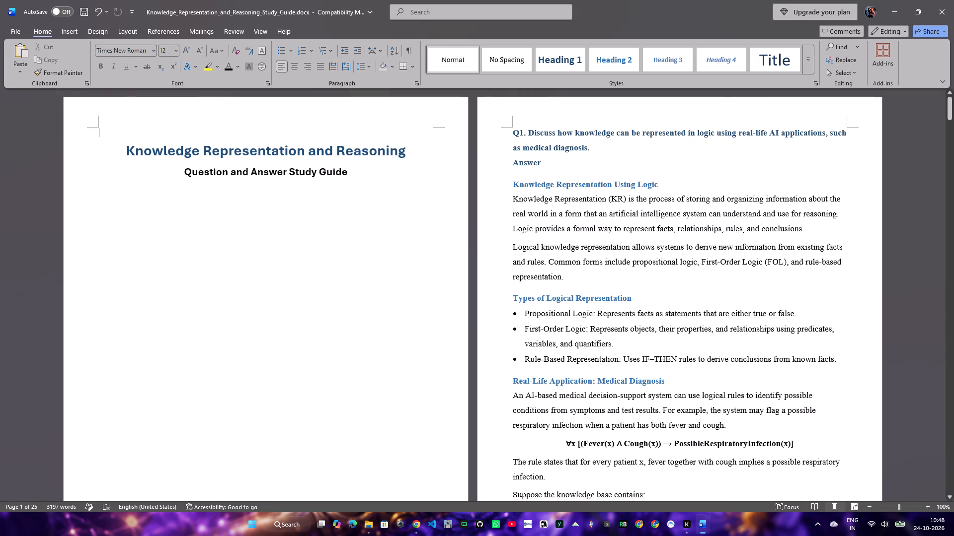
key("ctrl+v")
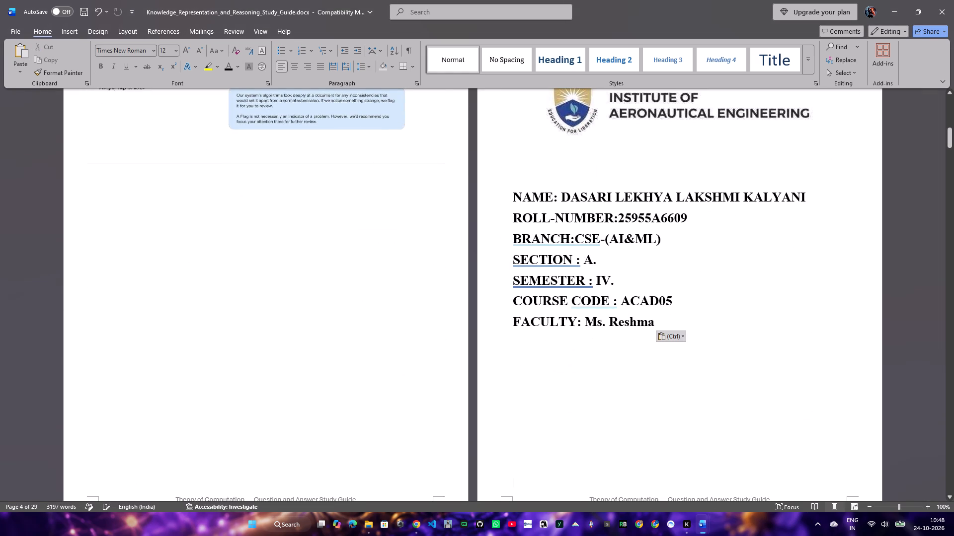
Change the last two digits of the cover page's roll number to match the new student.
scroll(641, 271, "up", 1)
left_click(694, 243)
key("BackSpace")
key("BackSpace")
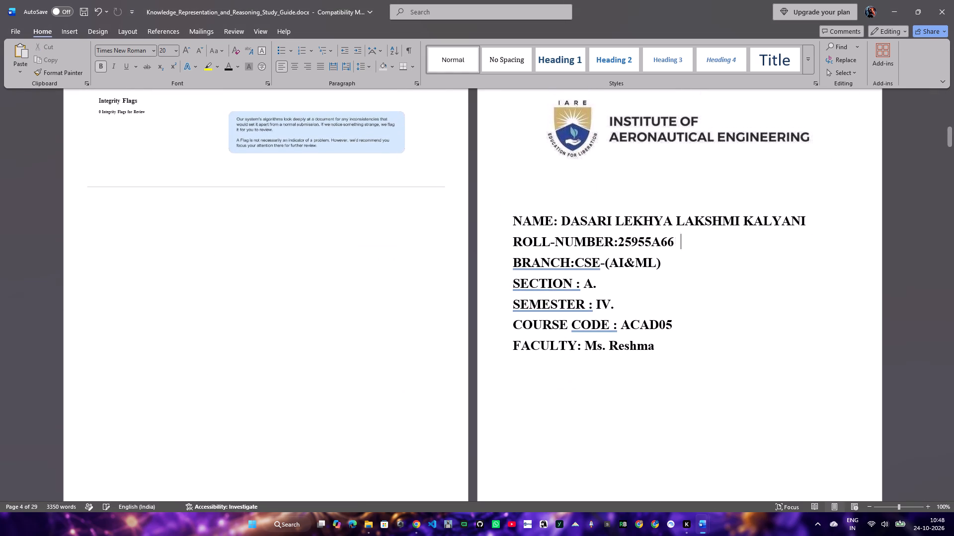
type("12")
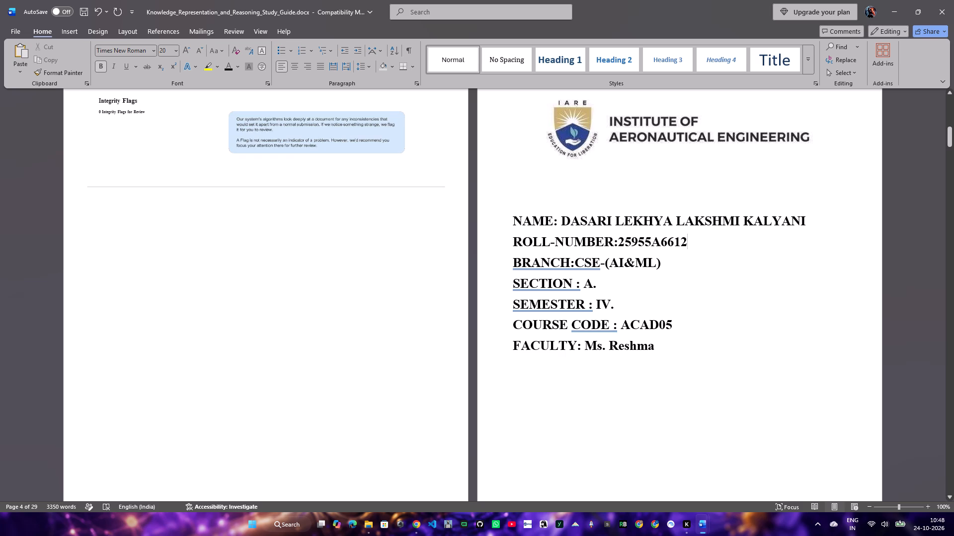
Replace the student name on the cover page with the new student's name in capital letters.
left_click_drag(565, 224, 816, 222)
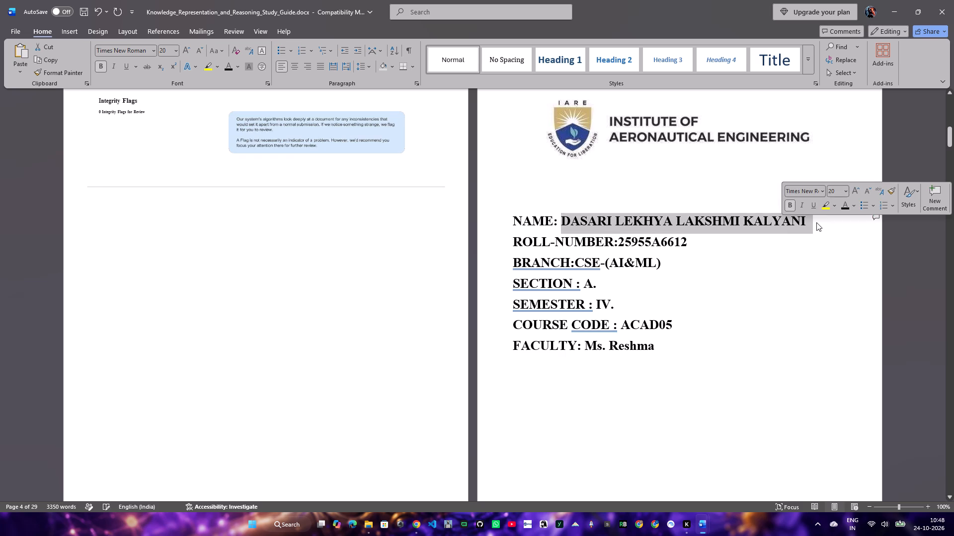
key("BackSpace")
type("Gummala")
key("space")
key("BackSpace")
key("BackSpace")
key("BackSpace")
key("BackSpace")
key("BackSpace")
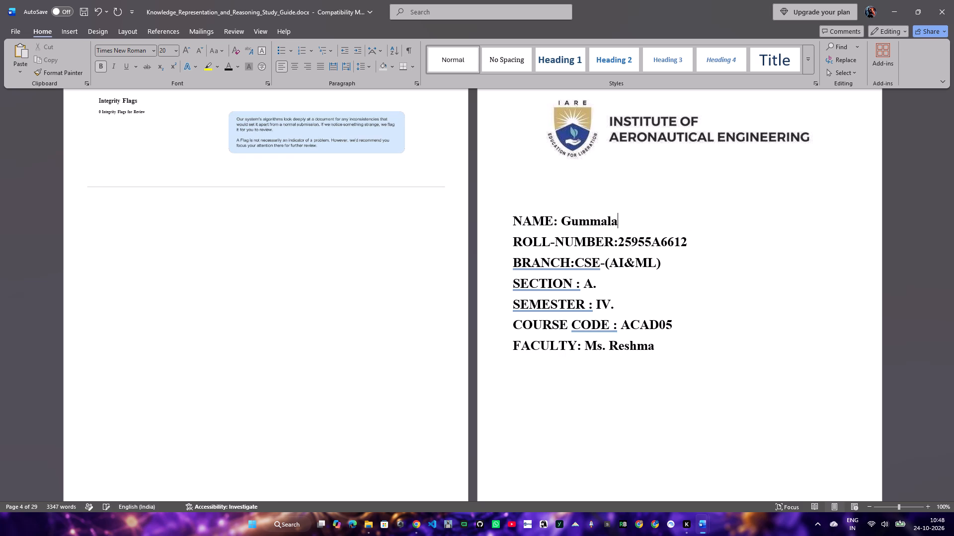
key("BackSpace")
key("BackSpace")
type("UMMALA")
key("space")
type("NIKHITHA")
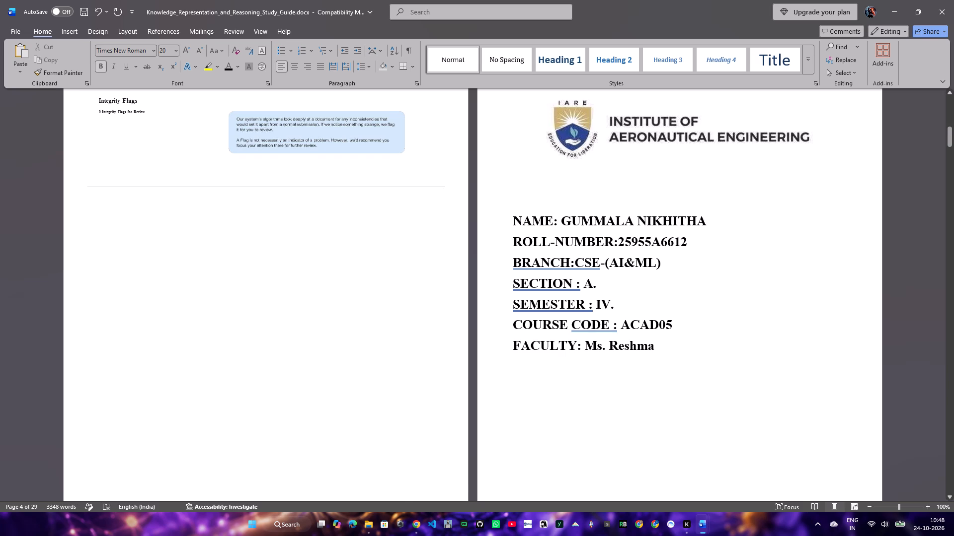
Check the pasted report pages, the cover page and the following title and question pages.
scroll(613, 302, "down", 4)
scroll(726, 275, "up", 10)
scroll(119, 150, "up", 11)
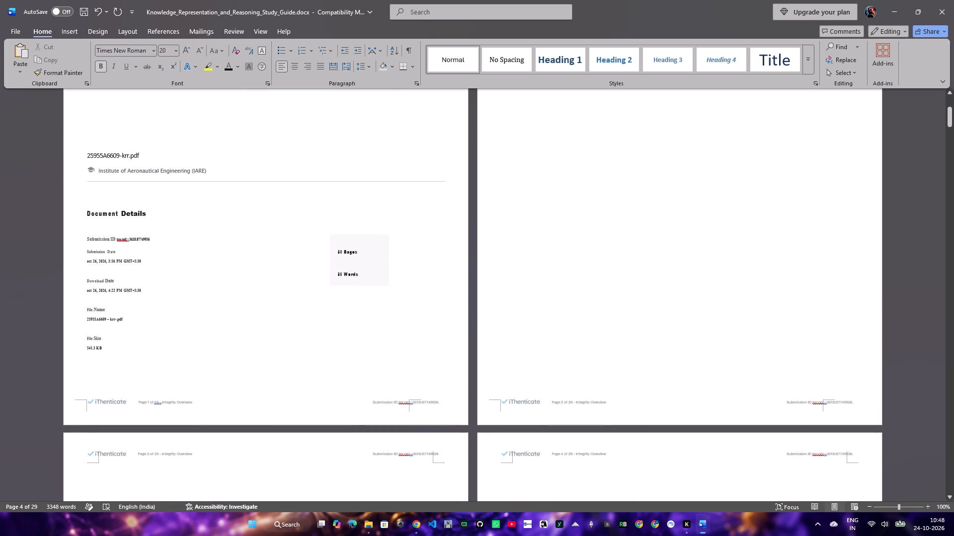
scroll(290, 196, "up", 12)
scroll(291, 202, "down", 1)
scroll(291, 203, "up", 3)
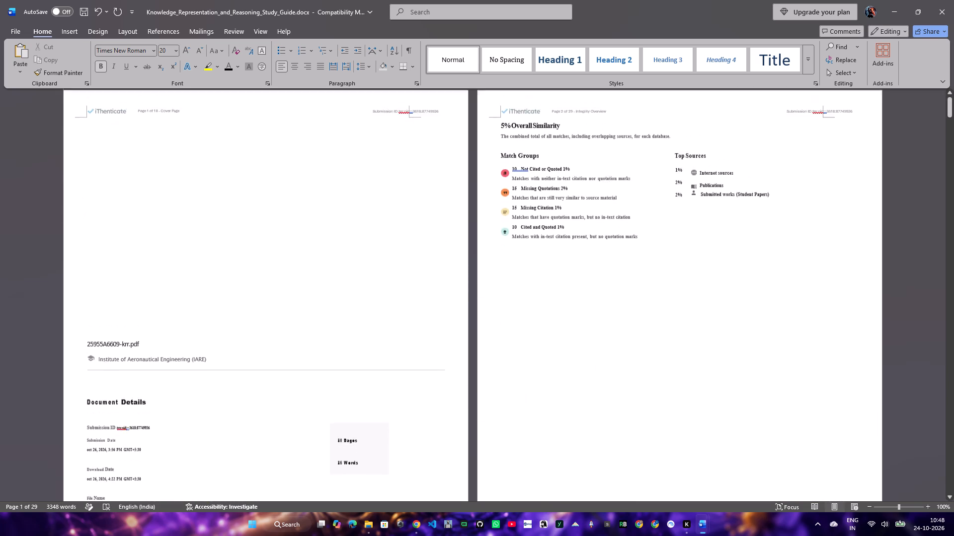
scroll(292, 203, "down", 20)
scroll(292, 203, "down", 20)
scroll(292, 203, "down", 9)
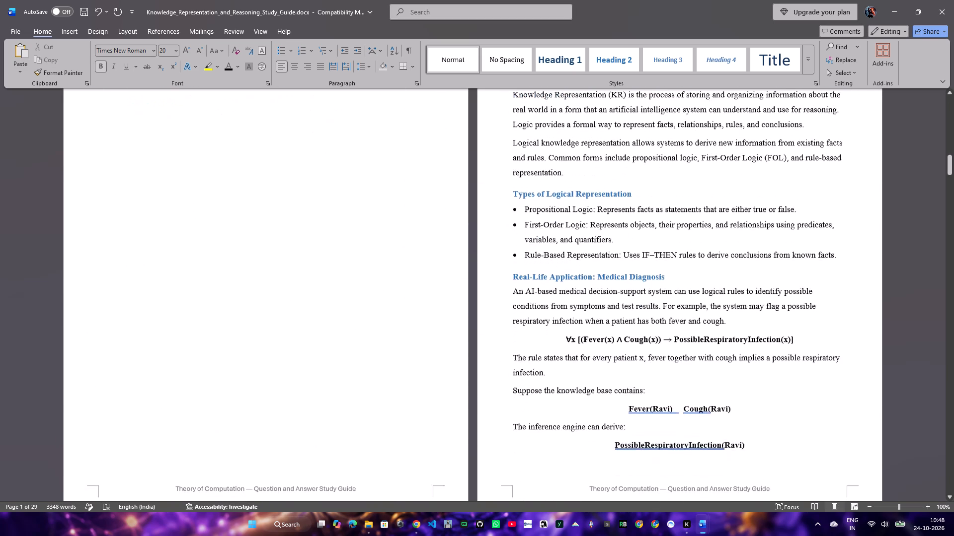
Move the "Knowledge Representation and Reasoning" title down its page by inserting ten blank lines above it.
scroll(298, 224, "up", 7)
left_click(125, 191)
key("Return")
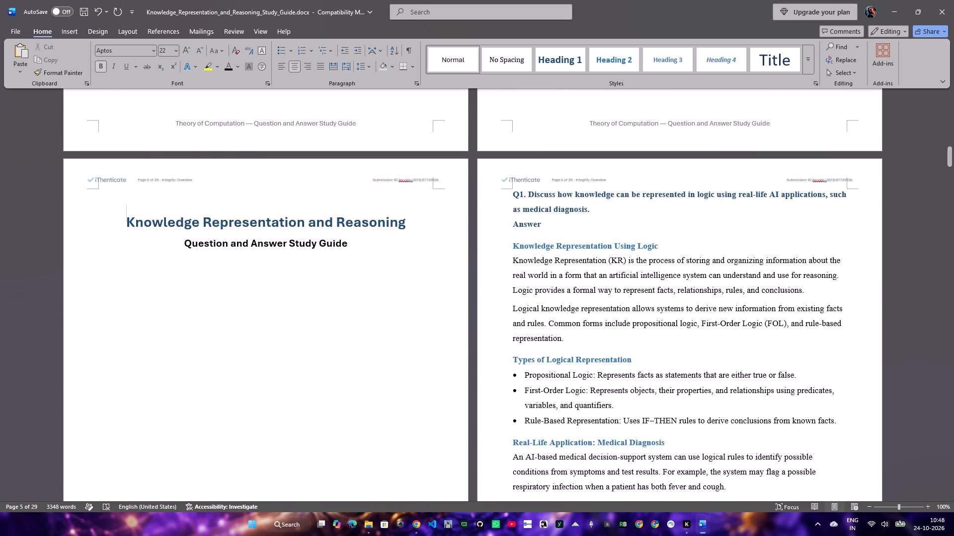
key("Return")
key("Return")
key("Return")
key("Return")
key("Return")
key("Return")
key("Return")
key("Return")
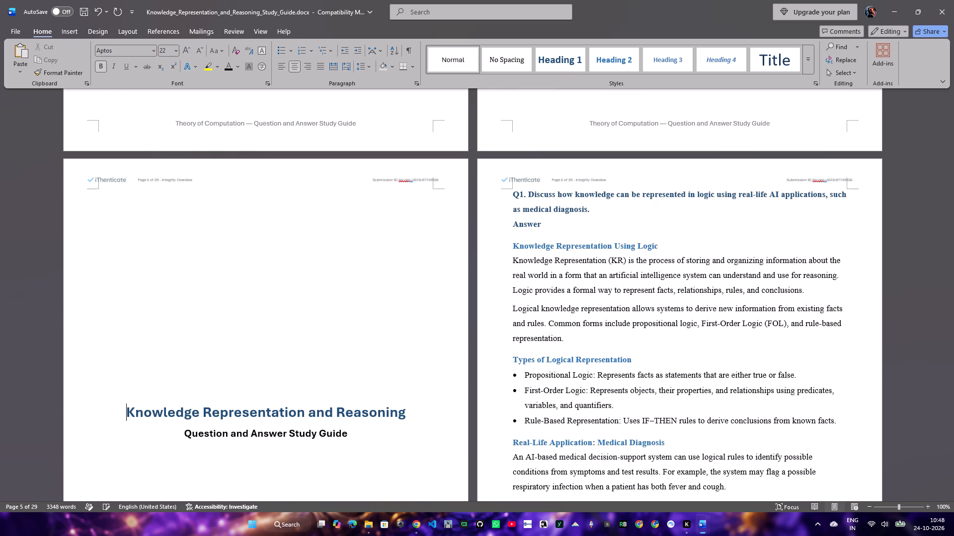
key("Return")
Delete the "Question and Answer Study Guide" subtitle below the title.
scroll(573, 283, "down", 5)
left_click_drag(380, 326, 257, 334)
left_click(330, 336)
left_click_drag(354, 340, 205, 342)
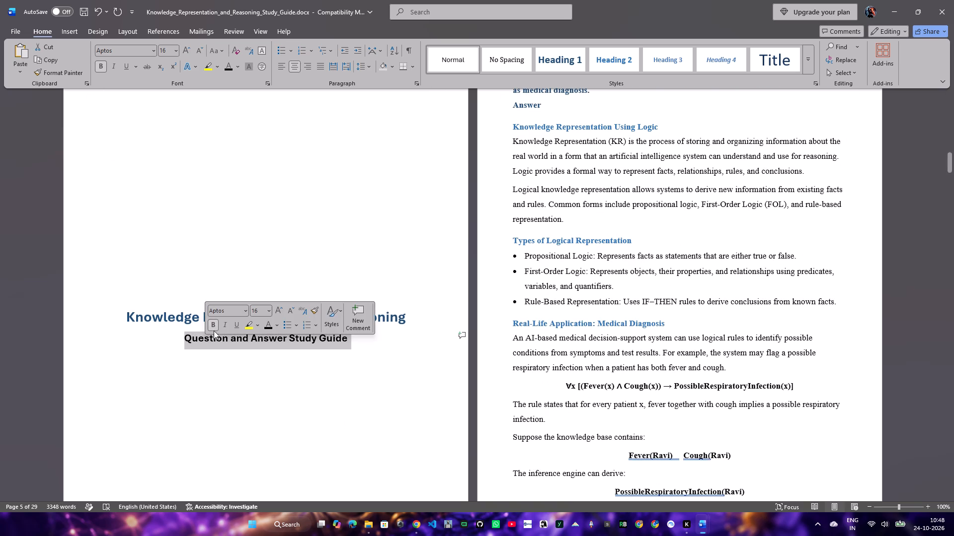
key("BackSpace")
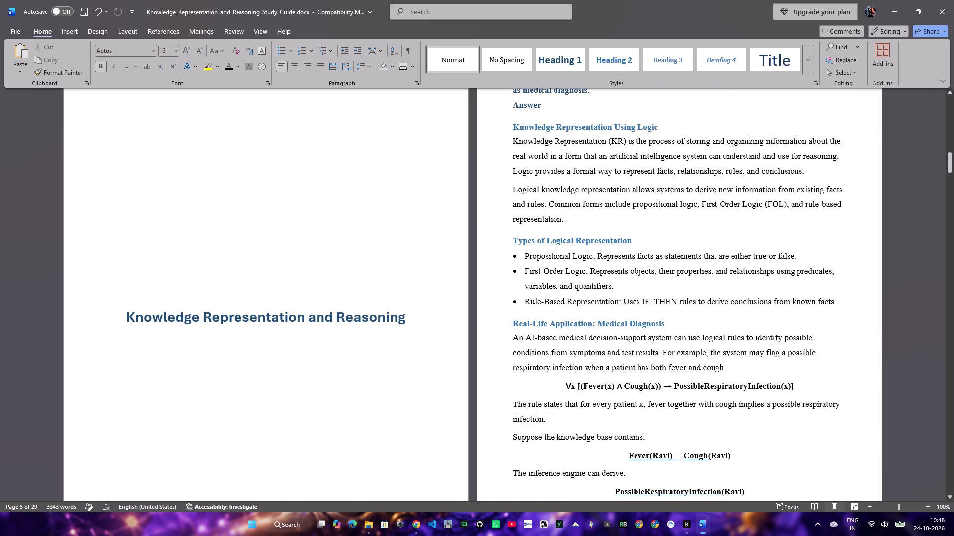
Remove two of the blank lines above the title to move it slightly up the page.
scroll(271, 218, "down", 7)
scroll(253, 179, "up", 2)
left_click(235, 138)
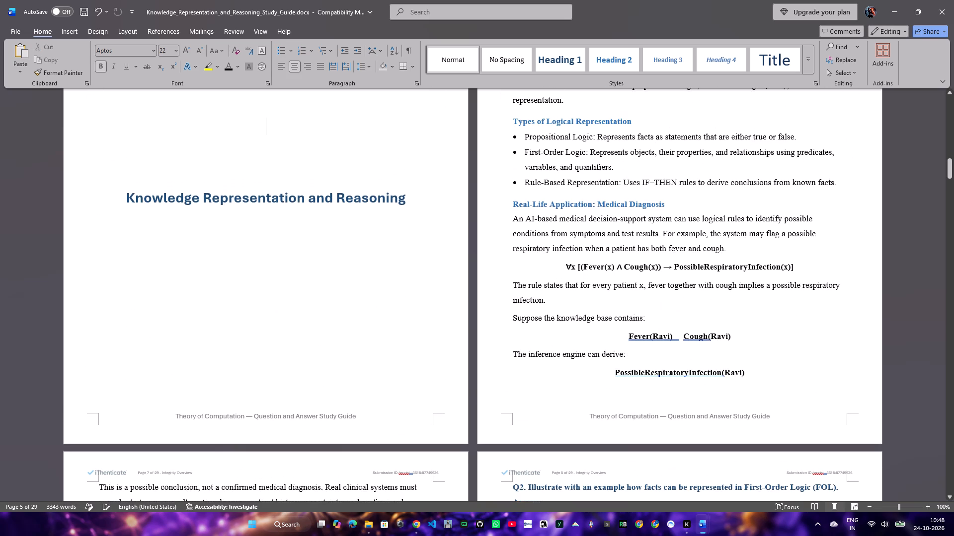
key("BackSpace")
key("BackSpace")
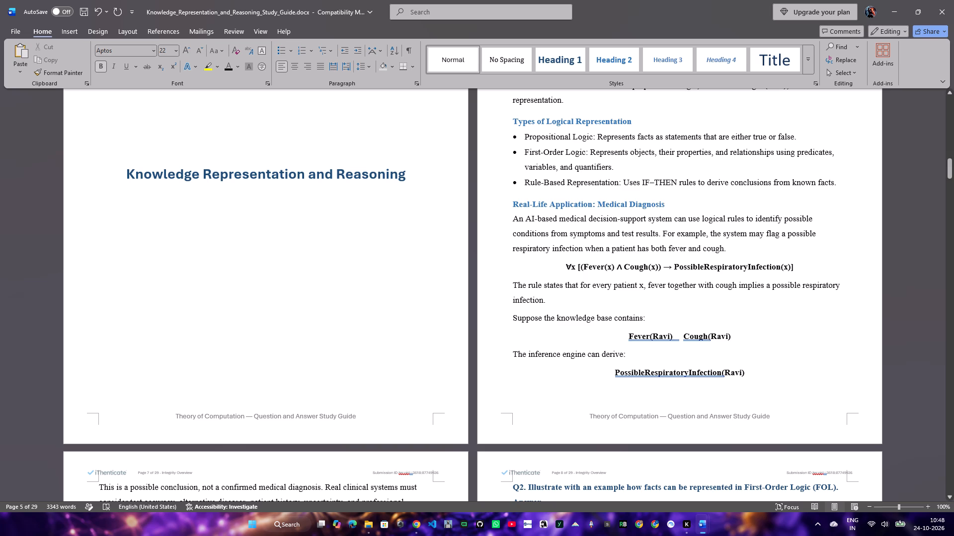
key("BackSpace")
Justify all the question-and-answer text from the Q1 heading to the final conclusion.
scroll(667, 221, "up", 7)
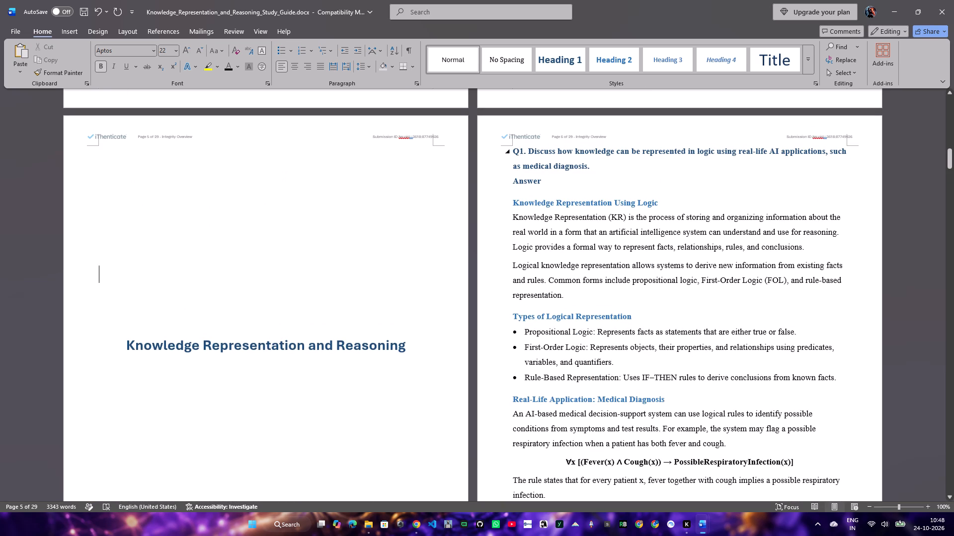
left_click_drag(512, 150, 597, 175)
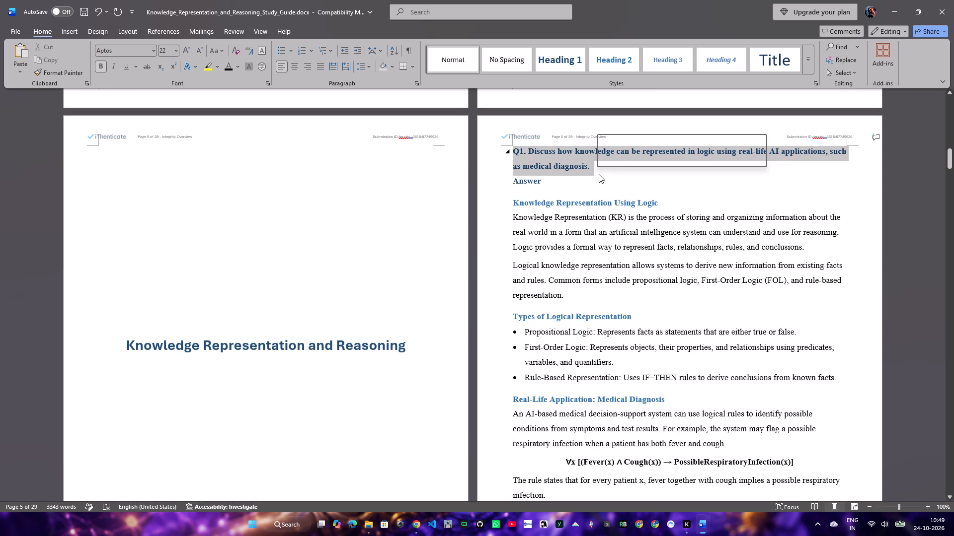
left_click(613, 168)
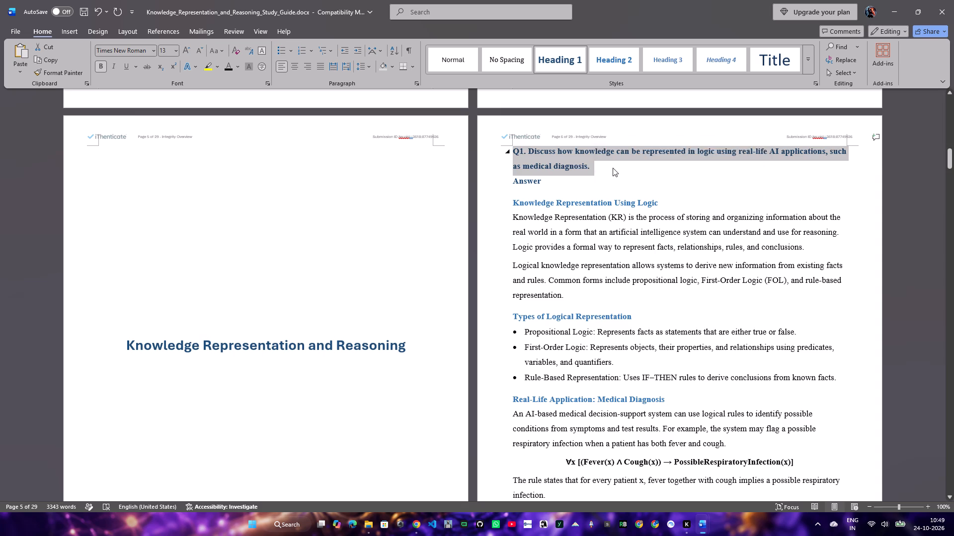
left_click_drag(514, 149, 636, 452)
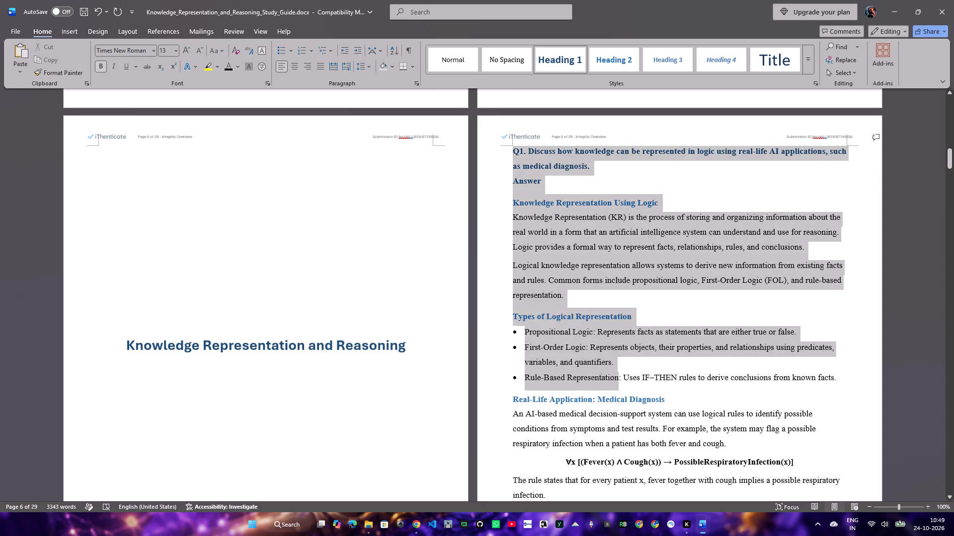
left_click_drag(636, 452, 635, 535)
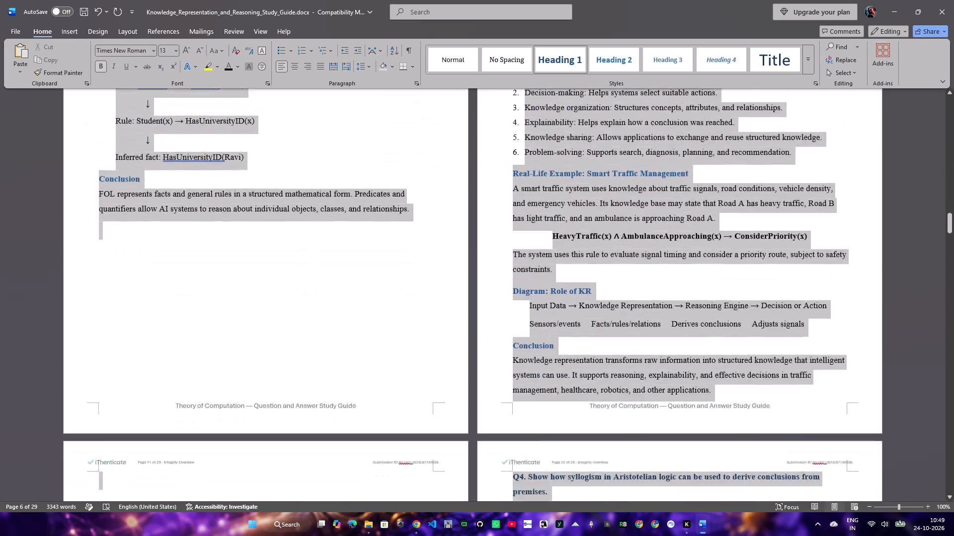
left_click_drag(635, 535, 617, 535)
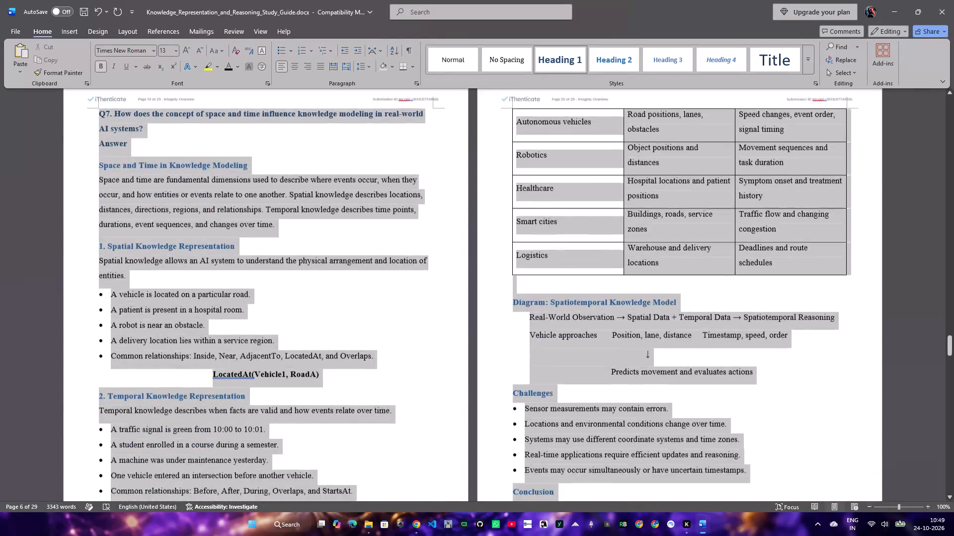
left_click_drag(617, 535, 618, 535)
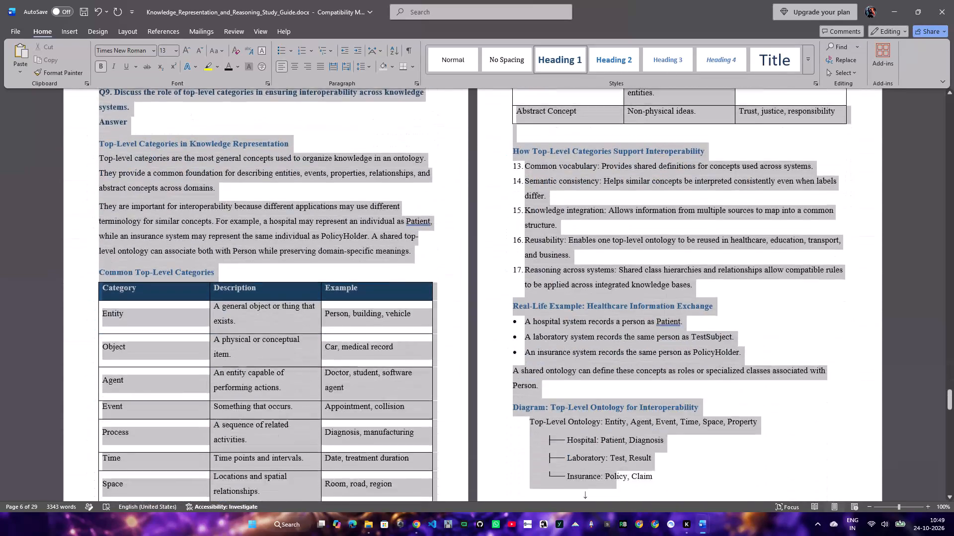
left_click_drag(618, 535, 616, 535)
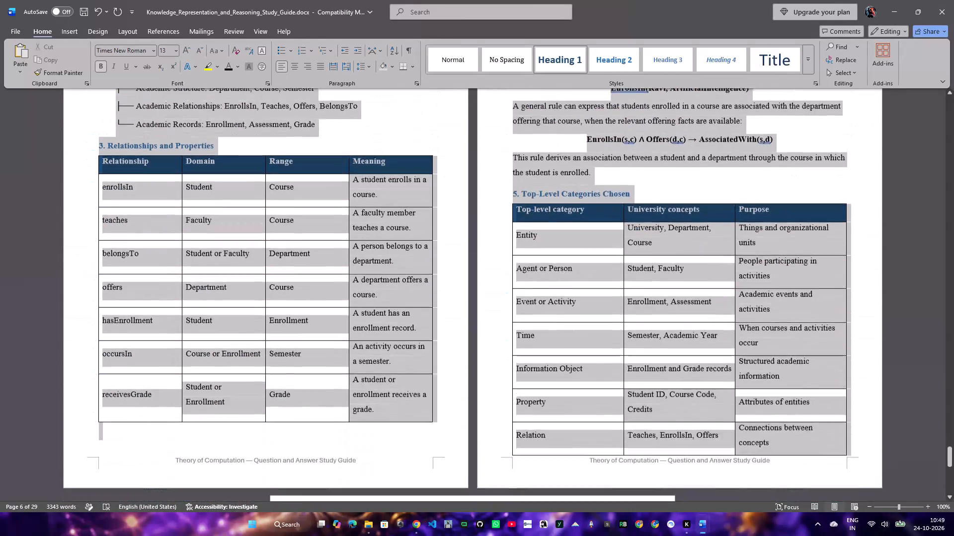
left_click_drag(616, 535, 613, 535)
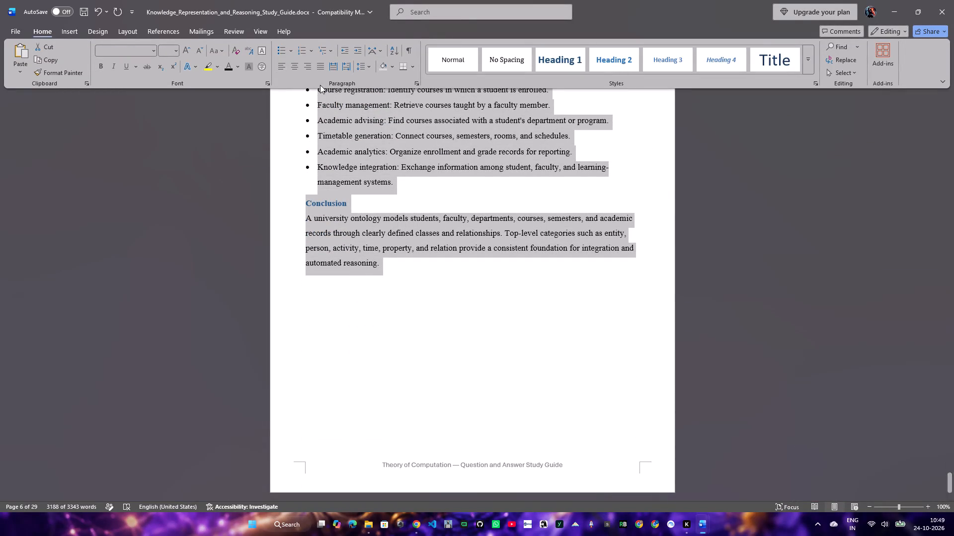
left_click(320, 69)
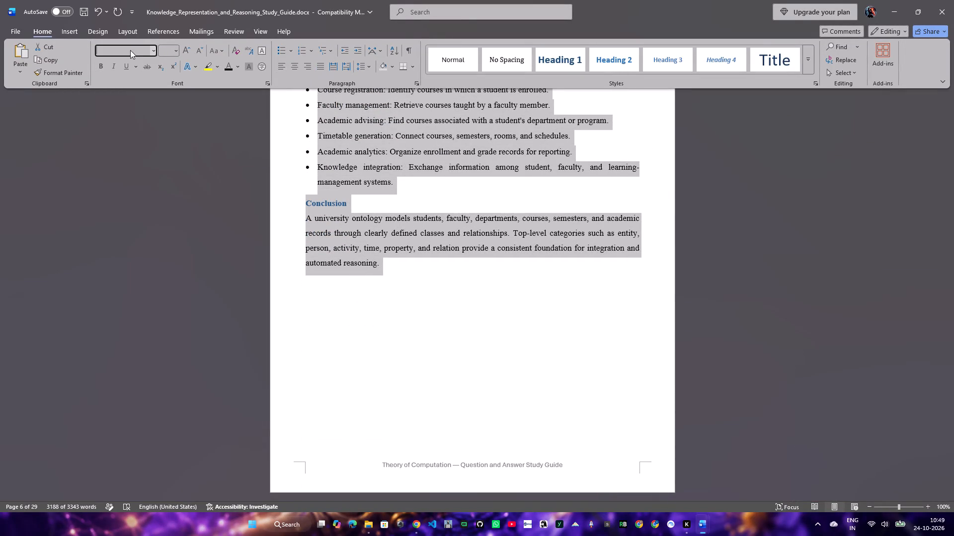
Set the selected question-and-answer text to Times New Roman, 13 pt.
left_click(130, 50)
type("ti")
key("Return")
left_click(169, 54)
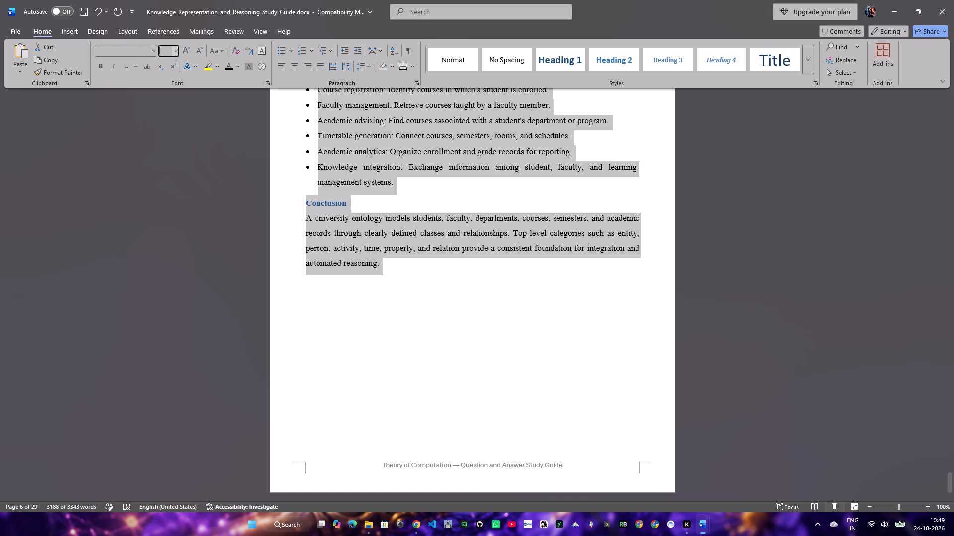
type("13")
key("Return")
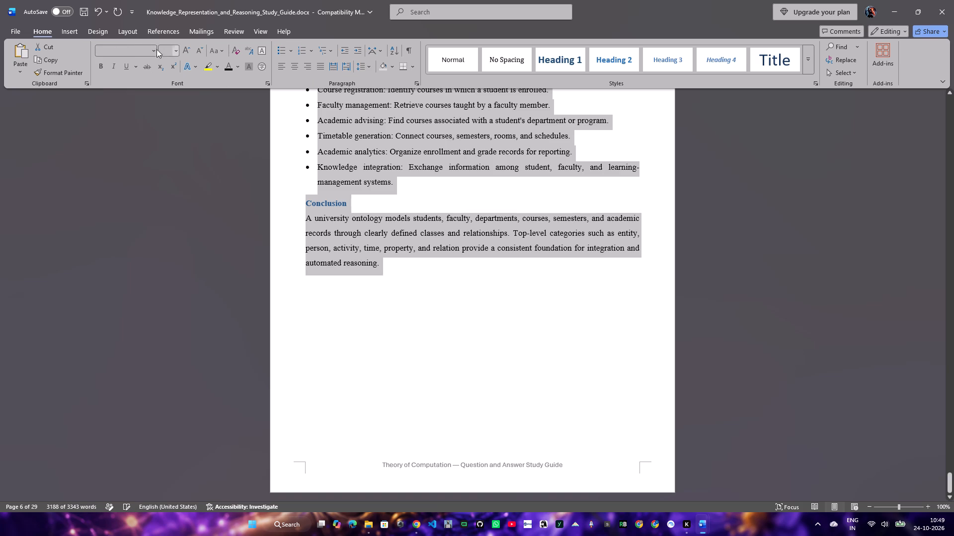
Apply the Times New Roman font to the selected question-and-answer text.
left_click(130, 40)
left_click(133, 47)
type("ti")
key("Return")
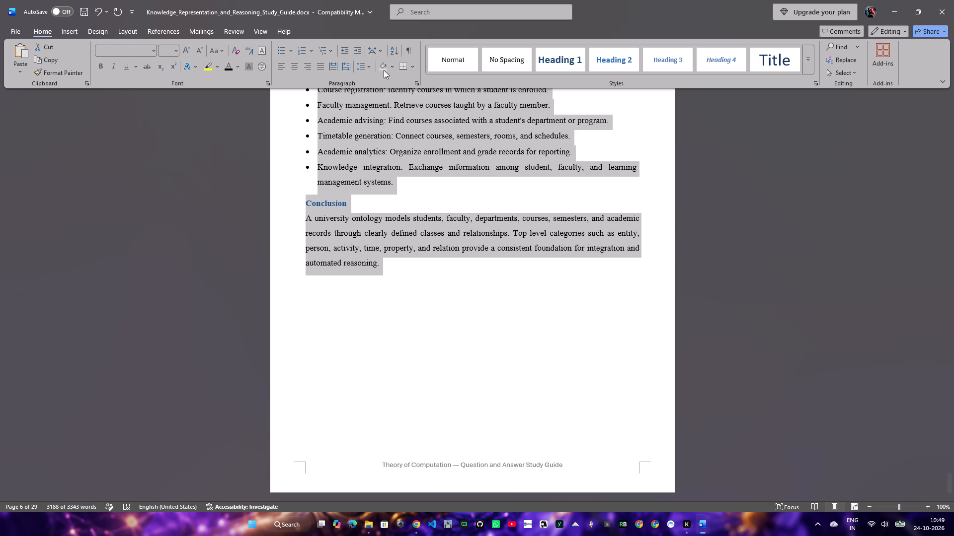
Set the line spacing of the selected question-and-answer text to 1.5.
left_click(366, 66)
left_click(388, 112)
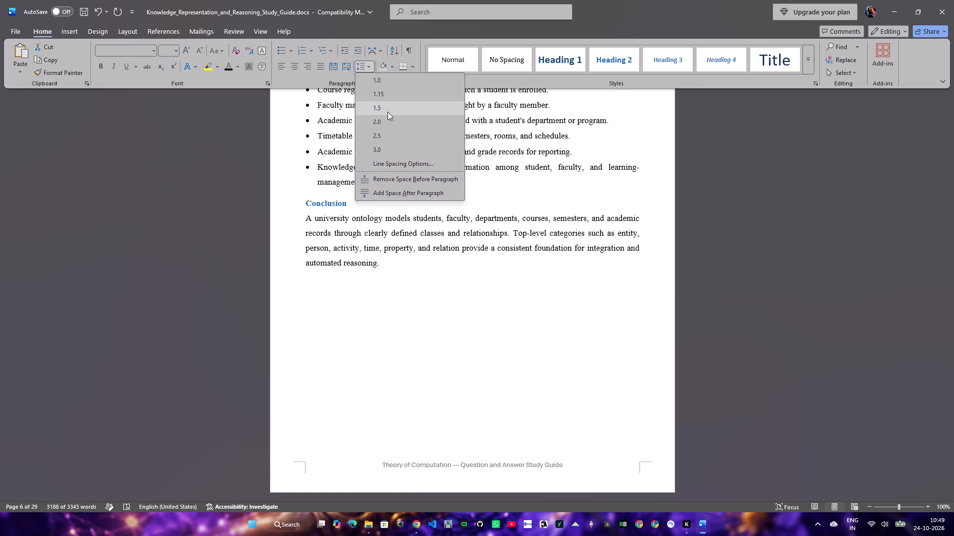
scroll(471, 183, "up", 6)
left_click(472, 183)
scroll(472, 183, "up", 2)
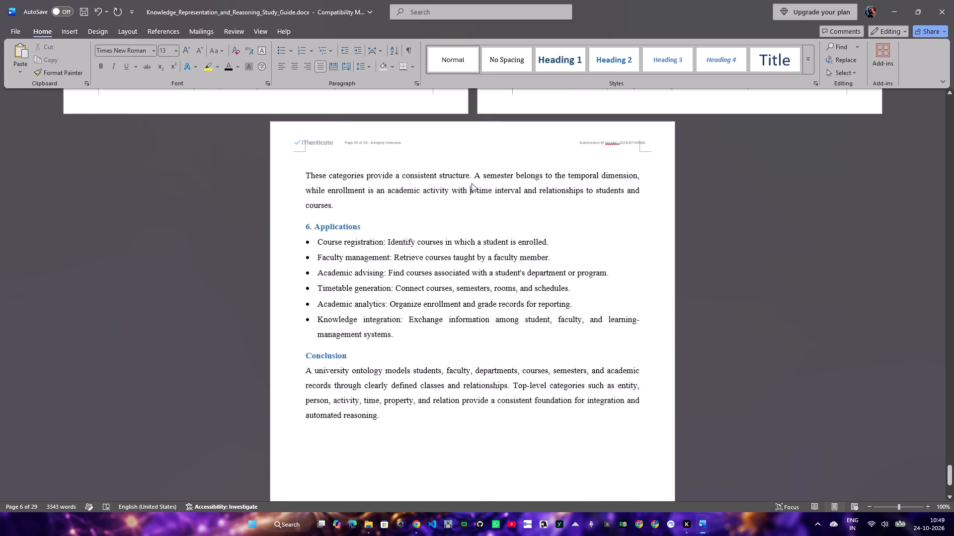
scroll(472, 183, "up", 10)
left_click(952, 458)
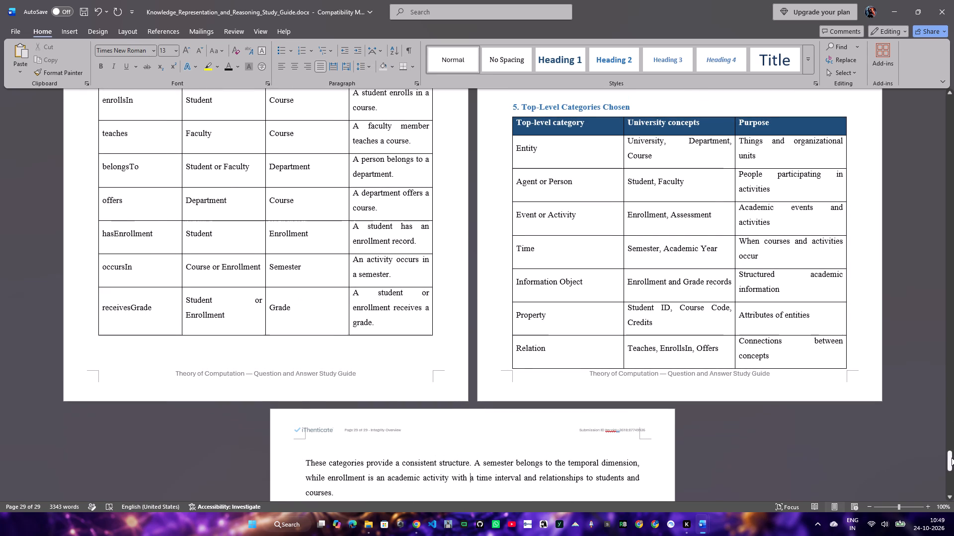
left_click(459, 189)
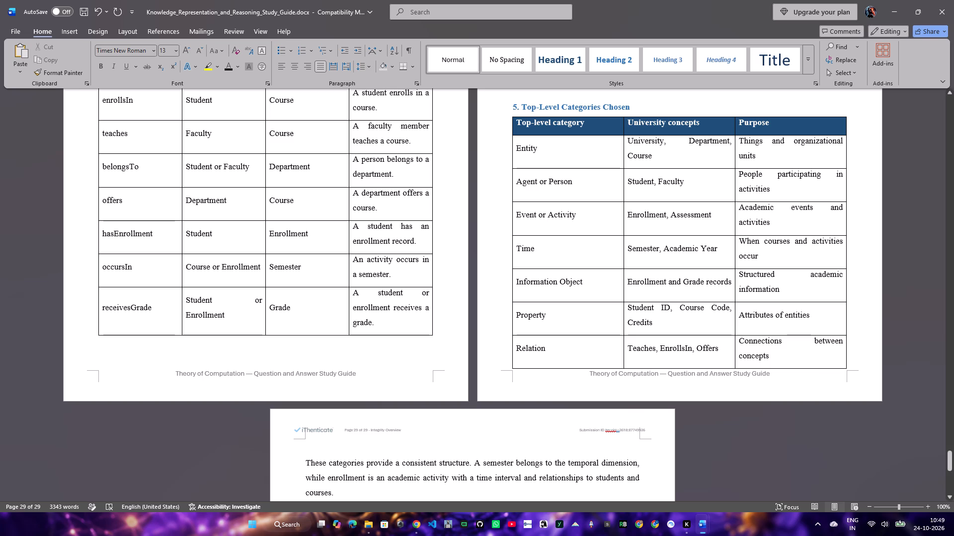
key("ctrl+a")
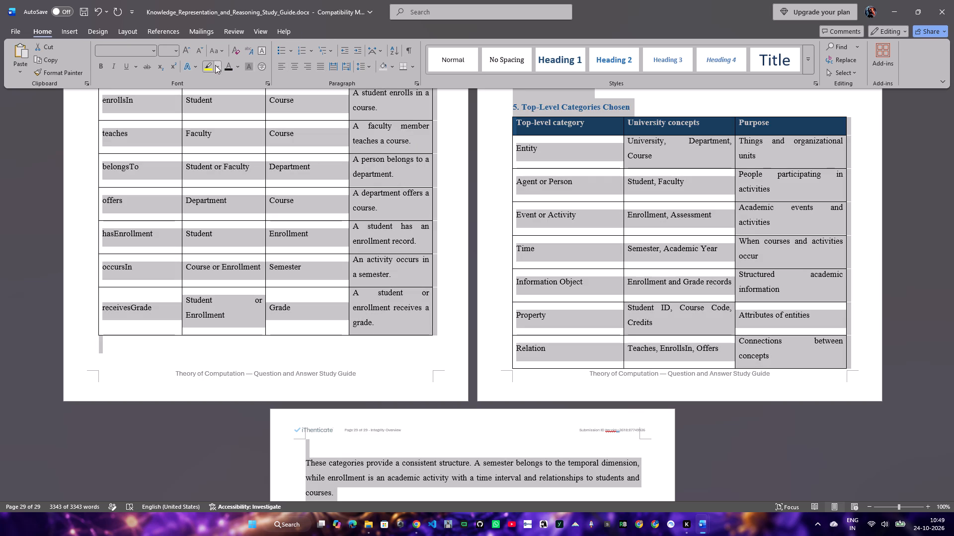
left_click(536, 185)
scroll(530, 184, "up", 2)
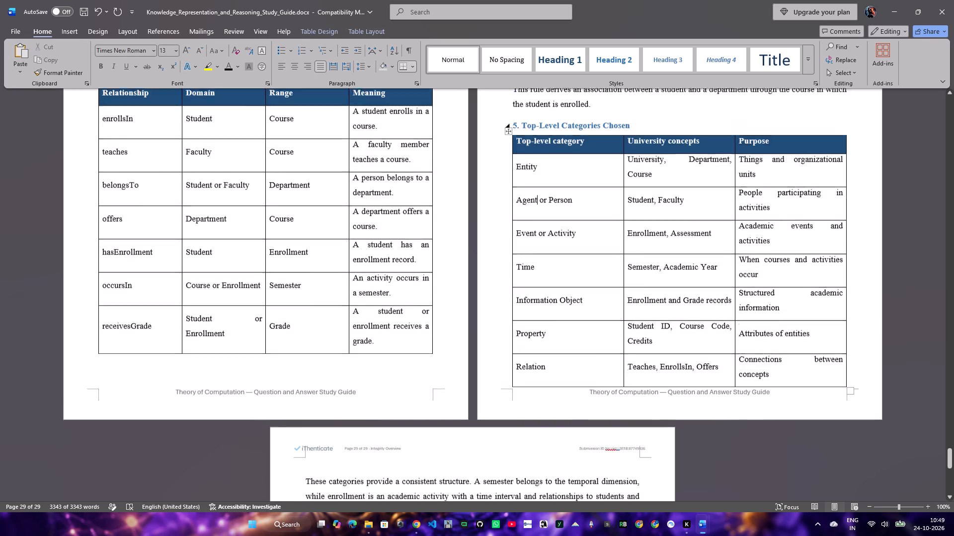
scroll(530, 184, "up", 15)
Restore the selection of the question-and-answer text from Q1 to the final conclusion and set its font colour to black.
key("ctrl+z")
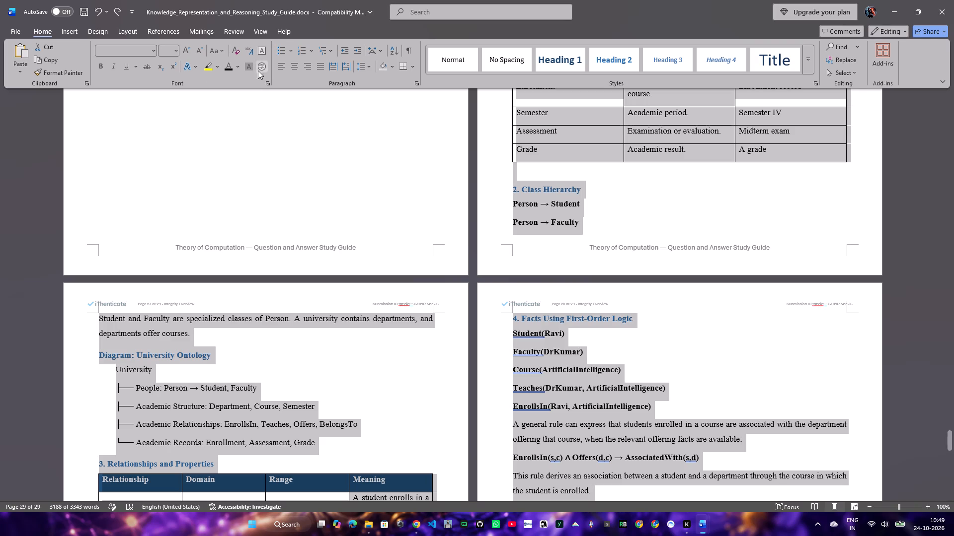
left_click(231, 69)
Look through the recoloured answers back to the front pages and the Q1 page to check the formatting.
scroll(403, 203, "up", 20)
scroll(403, 203, "up", 3)
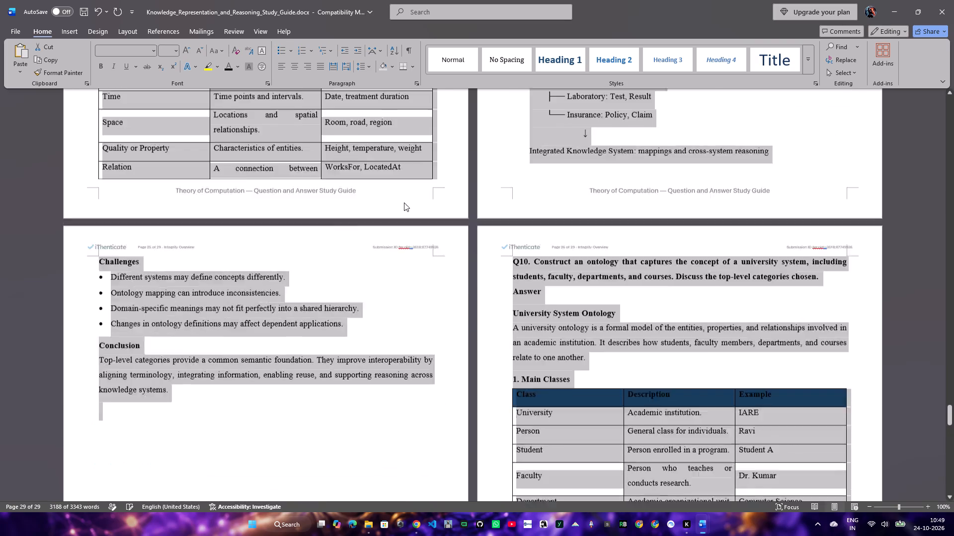
scroll(404, 202, "up", 20)
scroll(404, 202, "up", 20)
scroll(404, 202, "up", 20)
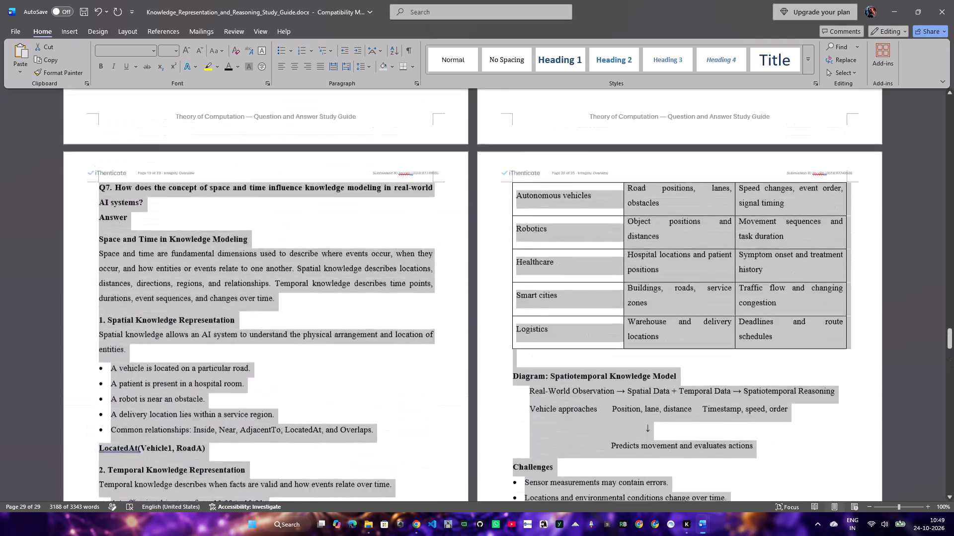
scroll(405, 199, "up", 19)
middle_click(407, 199)
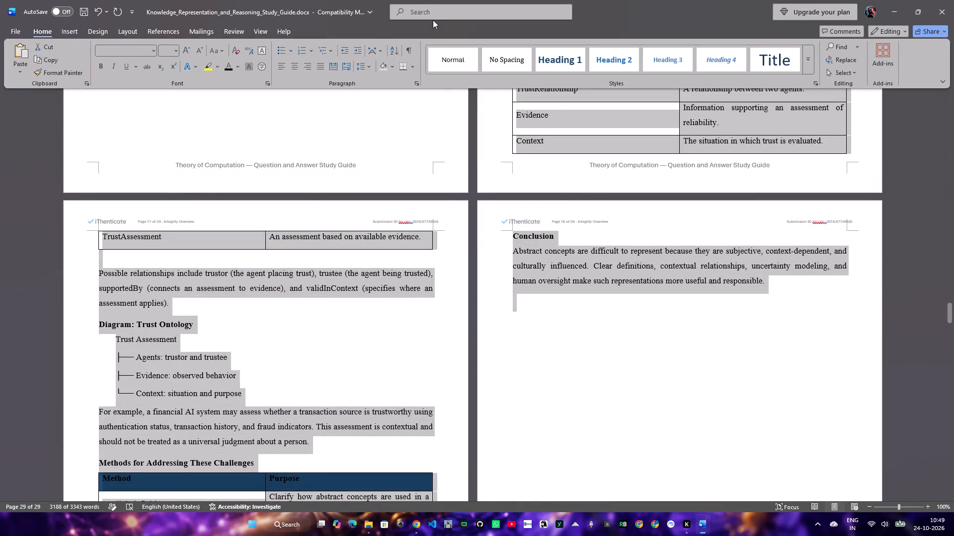
scroll(451, 148, "up", 20)
scroll(451, 148, "up", 17)
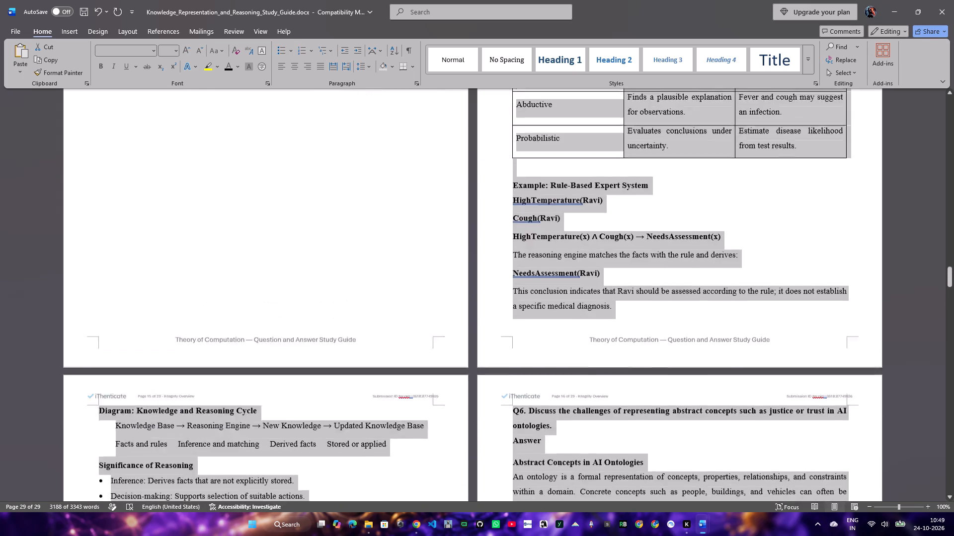
scroll(442, 135, "up", 18)
middle_click(397, 187)
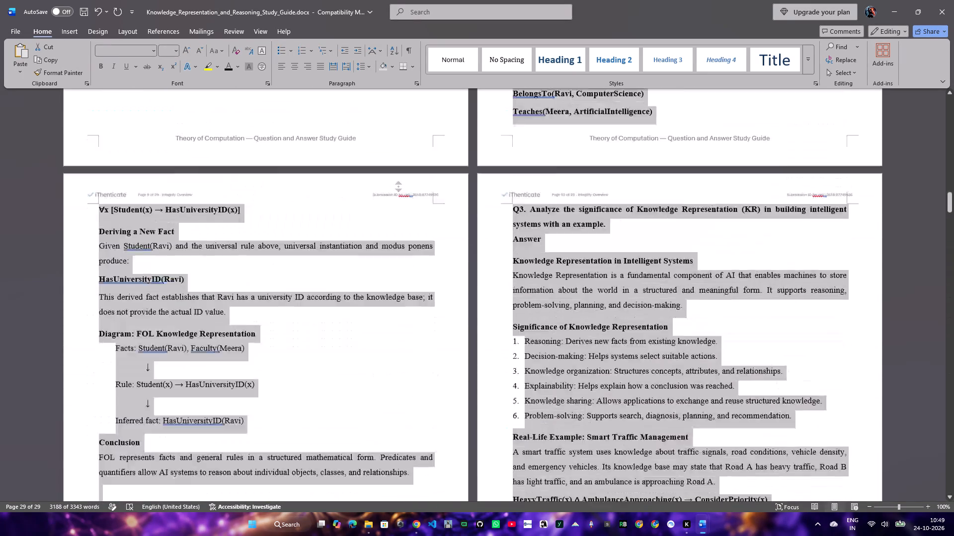
left_click(365, 176)
scroll(365, 175, "down", 3)
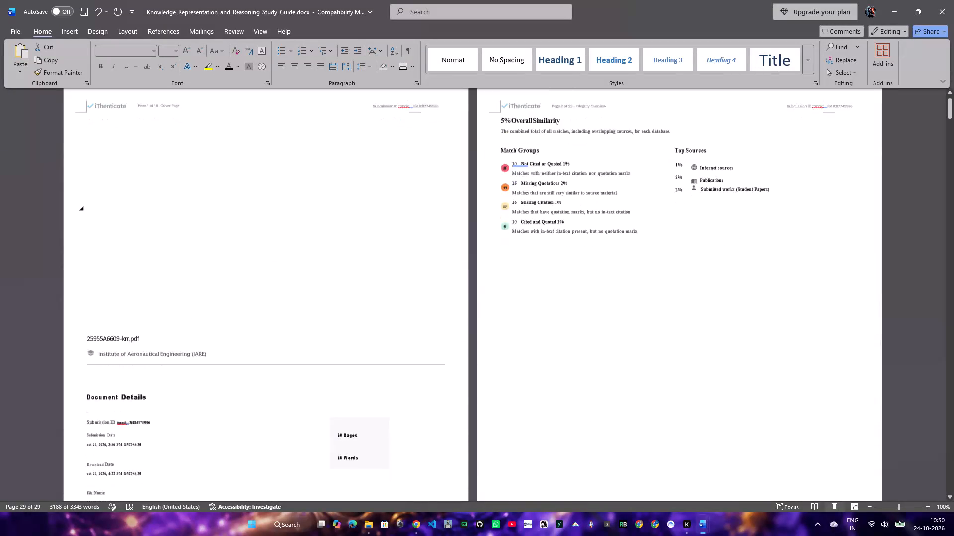
scroll(363, 183, "down", 20)
scroll(363, 183, "down", 13)
scroll(355, 177, "down", 12)
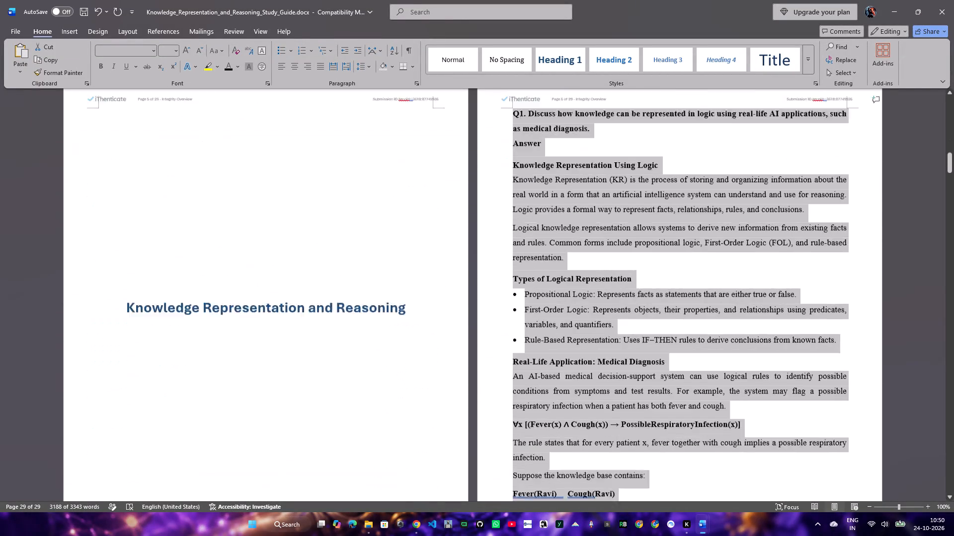
left_click(518, 198)
Change the shading of the Components of FOL table's header row under Q2 to a light grey.
scroll(519, 196, "up", 6)
scroll(570, 223, "down", 5)
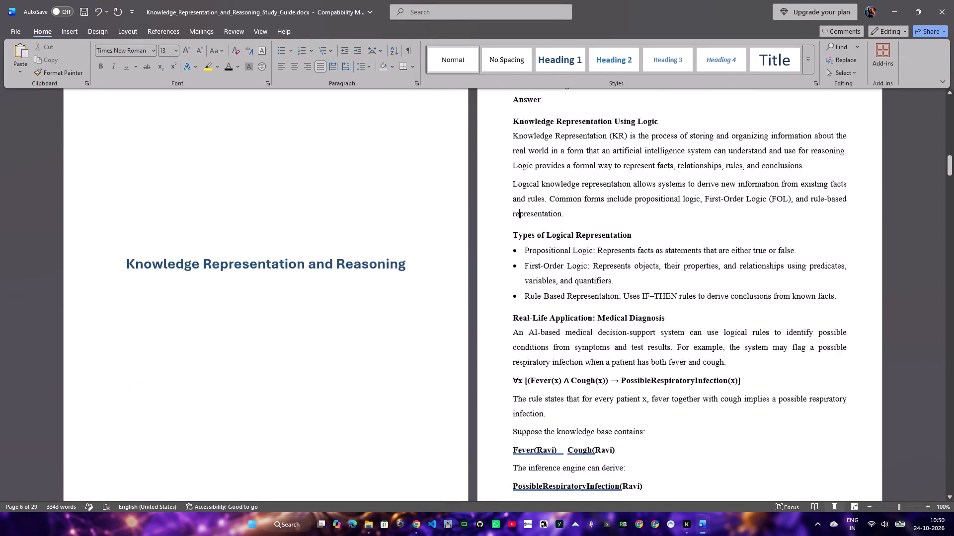
scroll(570, 223, "down", 16)
scroll(568, 224, "up", 6)
scroll(568, 231, "down", 15)
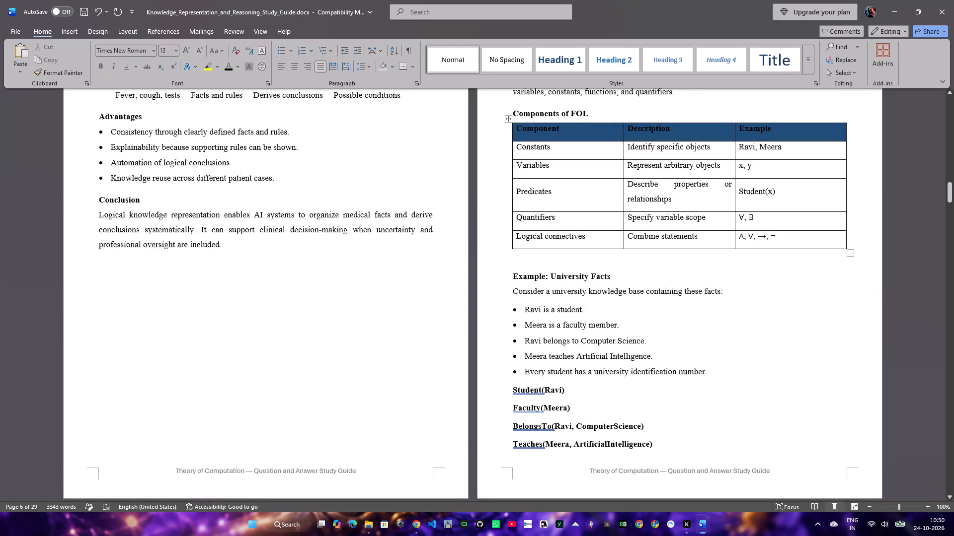
scroll(557, 235, "up", 6)
left_click_drag(522, 275, 794, 275)
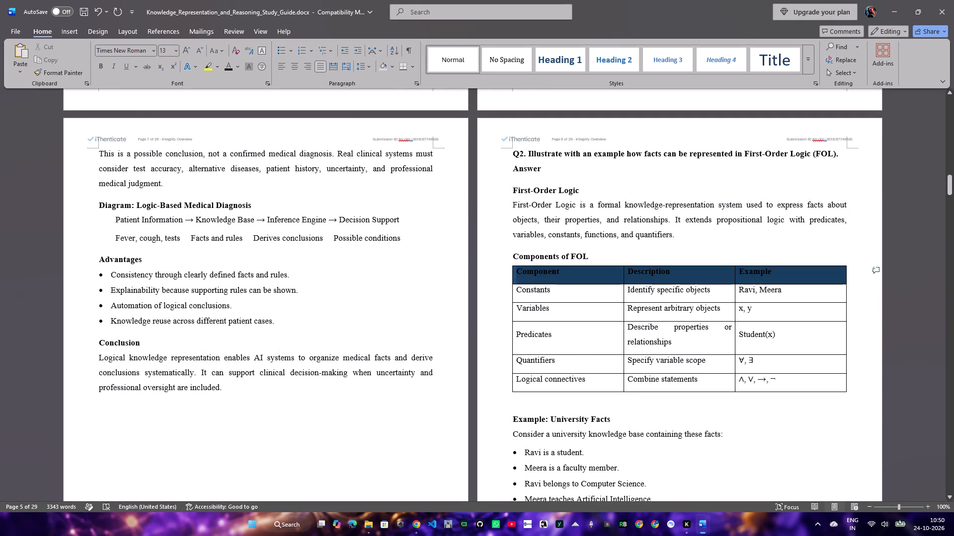
left_click_drag(794, 275, 803, 277)
left_click(394, 66)
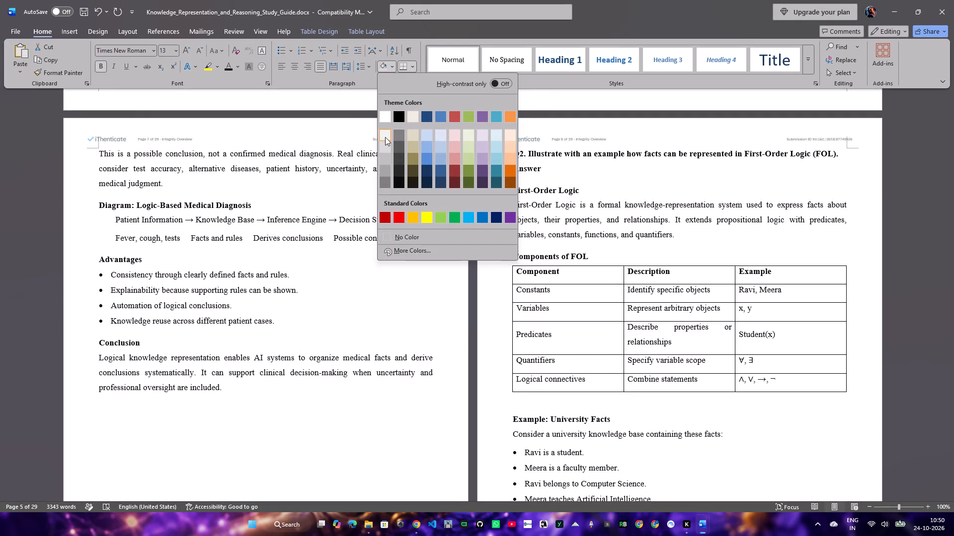
left_click(384, 151)
scroll(352, 214, "down", 6)
scroll(328, 247, "up", 5)
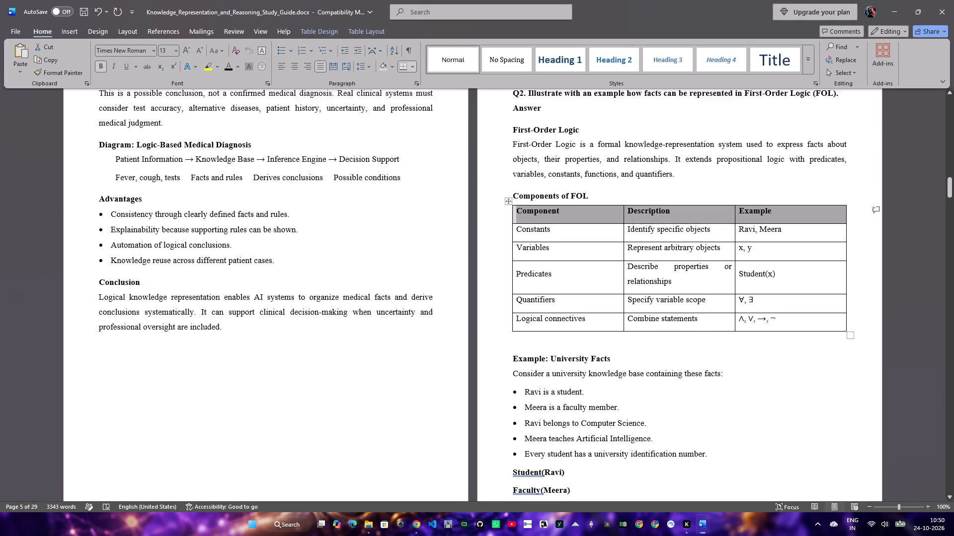
scroll(334, 248, "up", 3)
left_click(333, 249)
Remove the break before the Q4 question so it starts on the blank page after the Q3 answer.
scroll(330, 256, "down", 20)
scroll(330, 256, "down", 12)
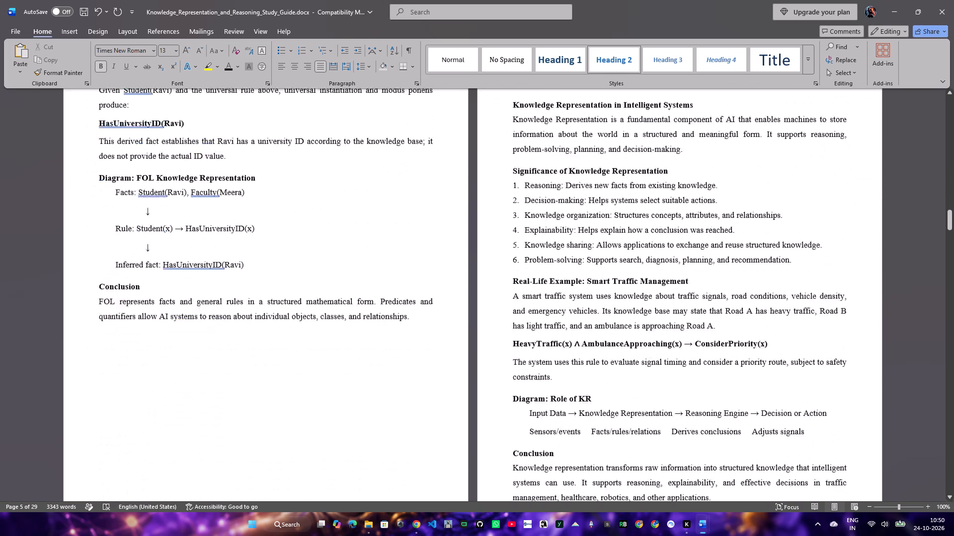
scroll(332, 265, "down", 14)
scroll(424, 243, "up", 7)
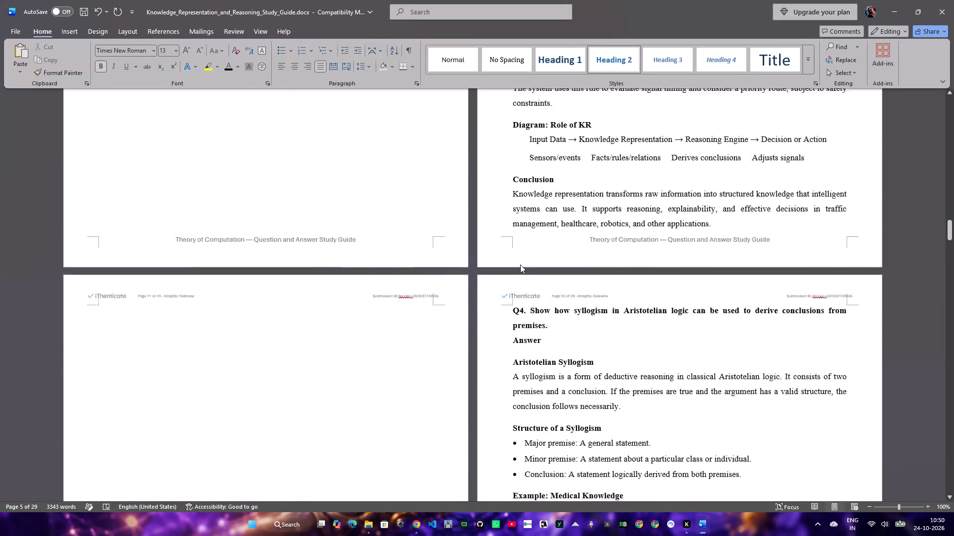
scroll(520, 265, "up", 4)
scroll(511, 276, "down", 18)
scroll(512, 279, "up", 8)
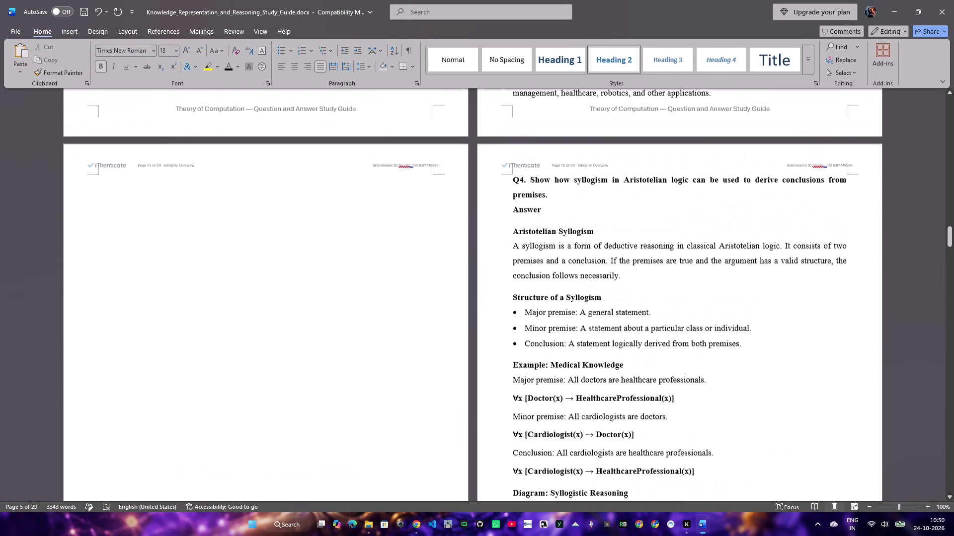
scroll(512, 275, "up", 4)
left_click(513, 291)
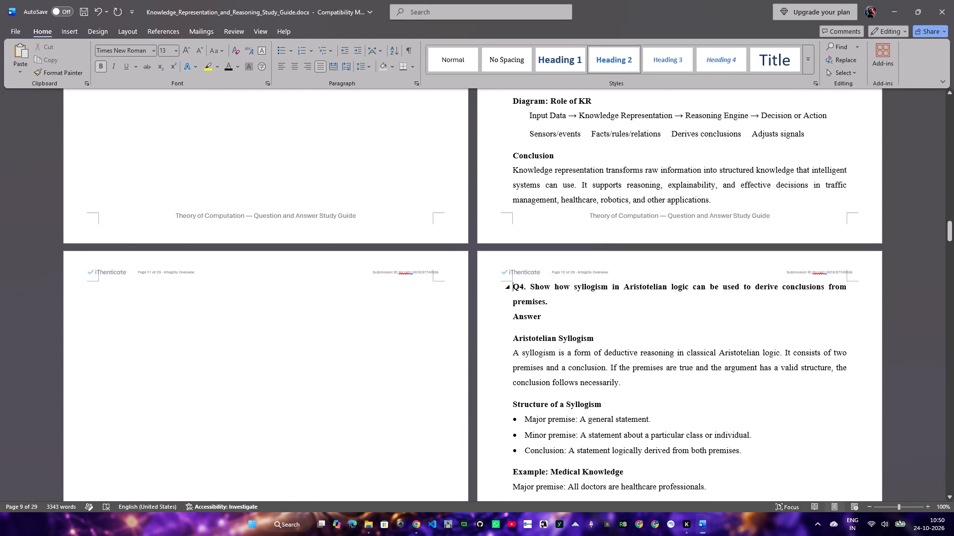
key("BackSpace")
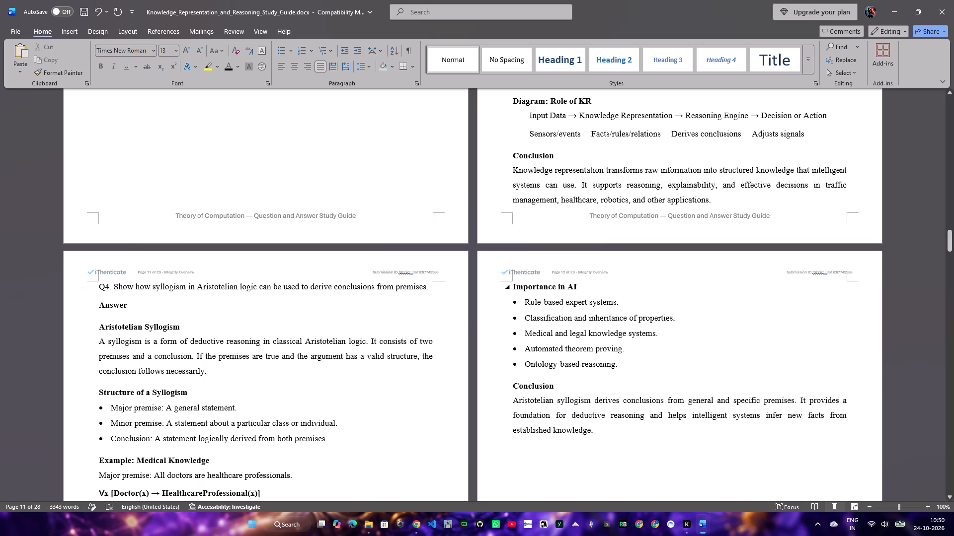
Make the Q4 question about syllogism in Aristotelian logic bold.
left_click_drag(430, 285, 96, 281)
left_click(104, 267)
left_click(226, 321)
Delete the Conclusion heading and its paragraph at the end of the Q4 answer.
scroll(752, 343, "down", 13)
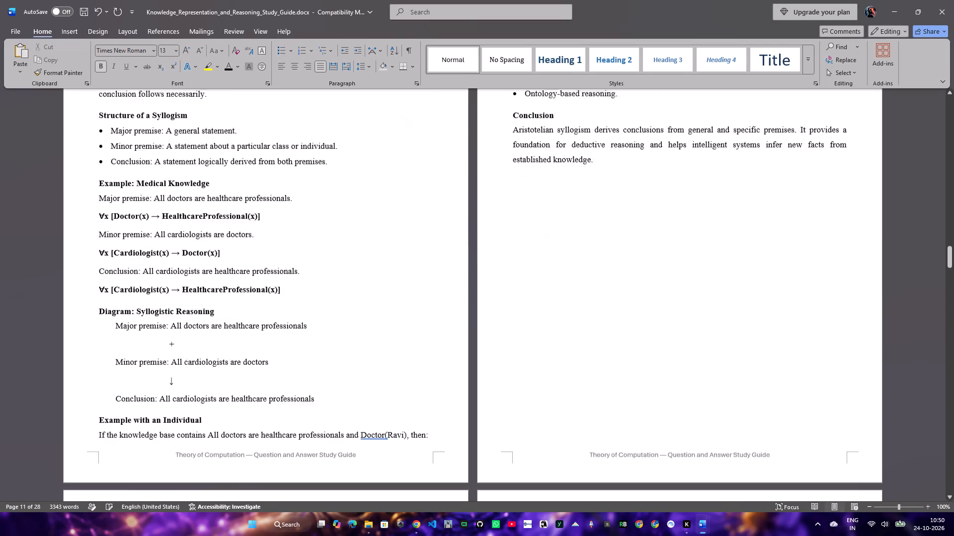
scroll(751, 340, "down", 12)
scroll(427, 399, "up", 14)
scroll(615, 281, "up", 6)
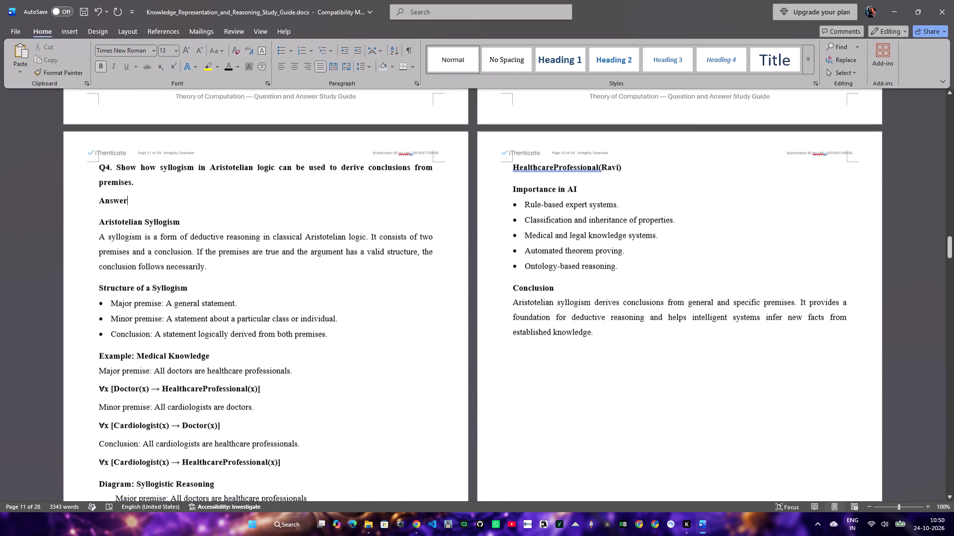
left_click_drag(594, 329, 518, 294)
key("BackSpace")
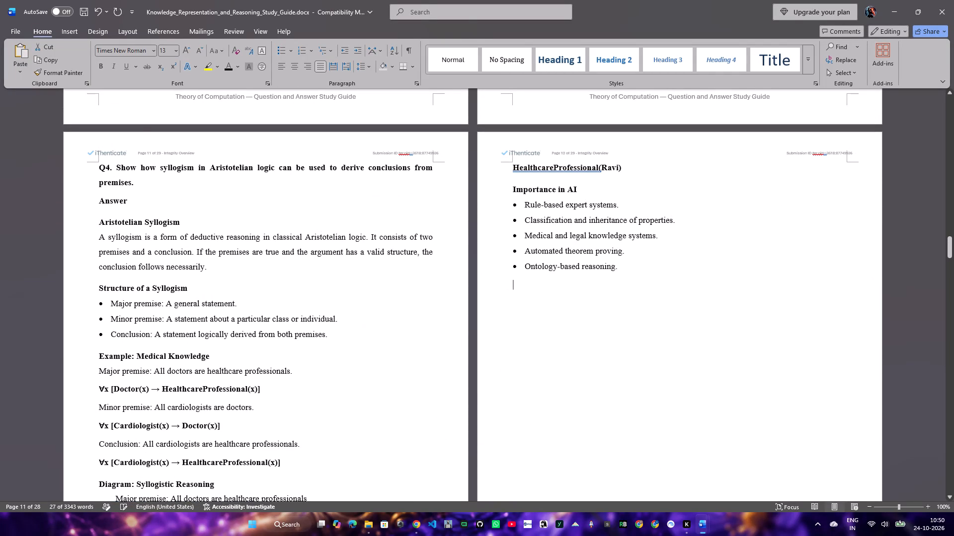
Turn the lines of the FOL Knowledge Representation diagram in the Q2 answer into a bulleted list.
scroll(512, 288, "up", 18)
scroll(444, 365, "up", 5)
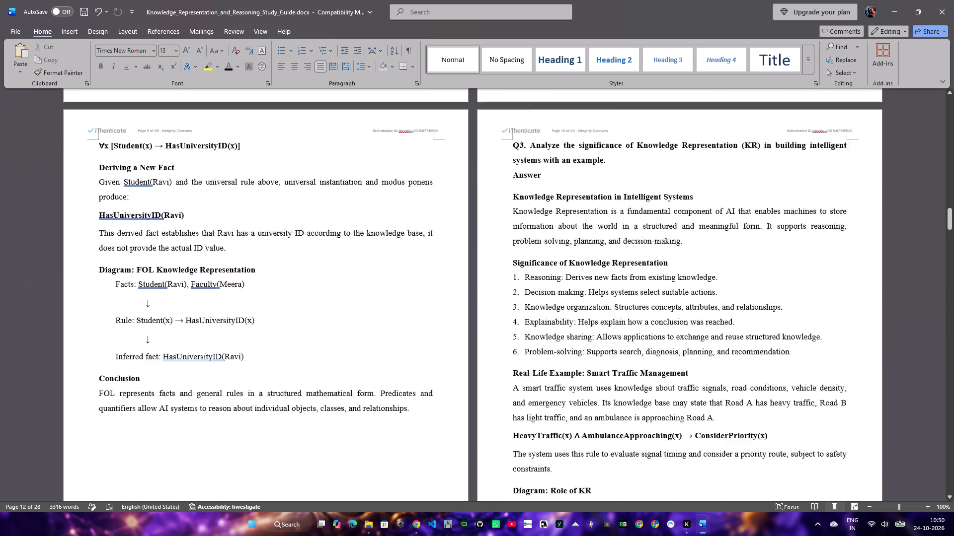
left_click_drag(252, 395, 76, 329)
left_click(153, 313)
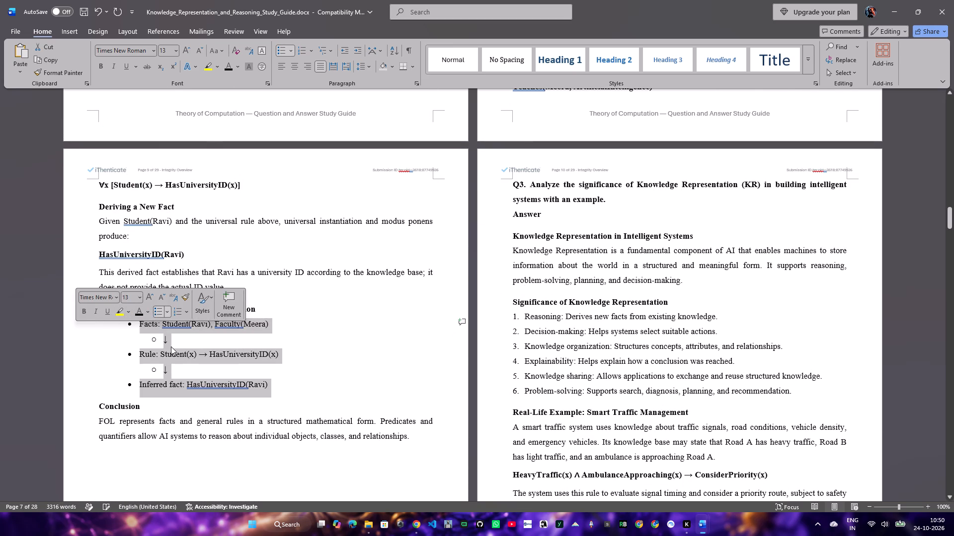
Delete the two down-arrow lines from the FOL diagram list, keeping the Facts, Rule and Inferred fact bullets.
left_click(175, 348)
left_click_drag(175, 342, 141, 341)
key("BackSpace")
key("BackSpace")
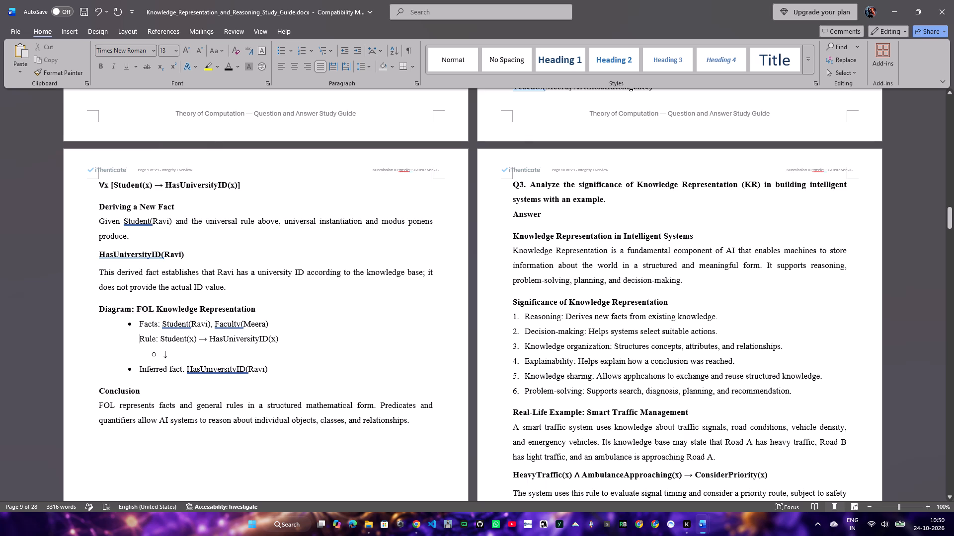
key("ctrl+z")
left_click_drag(193, 363, 142, 356)
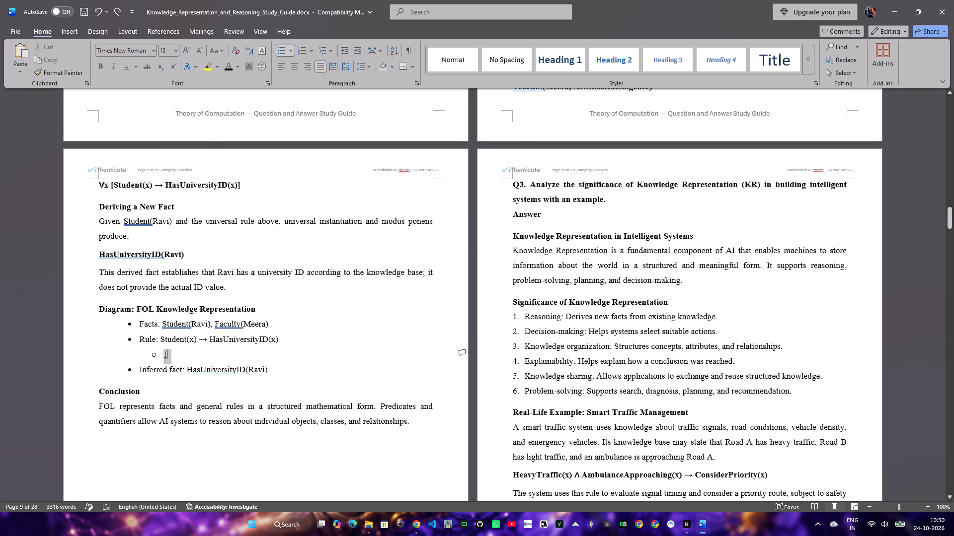
left_click_drag(142, 356, 141, 356)
key("BackSpace")
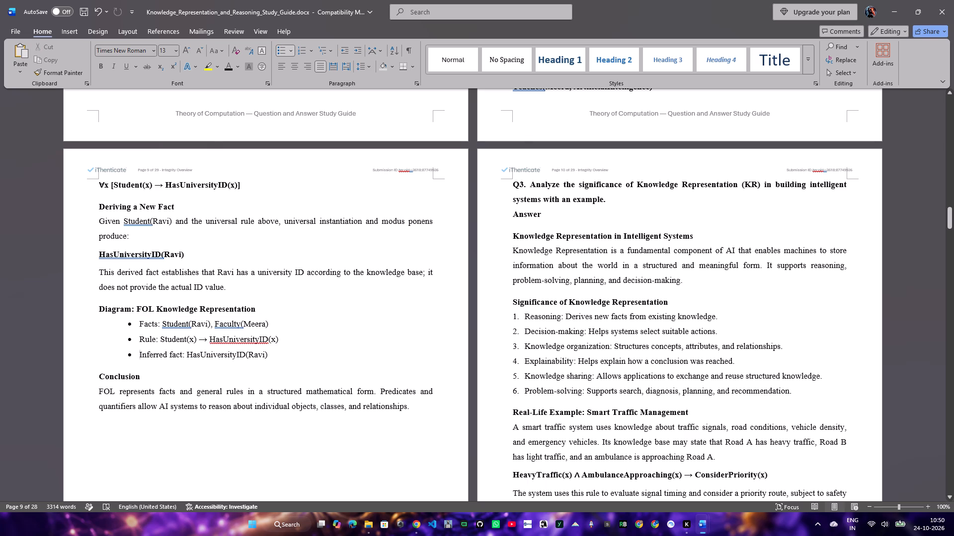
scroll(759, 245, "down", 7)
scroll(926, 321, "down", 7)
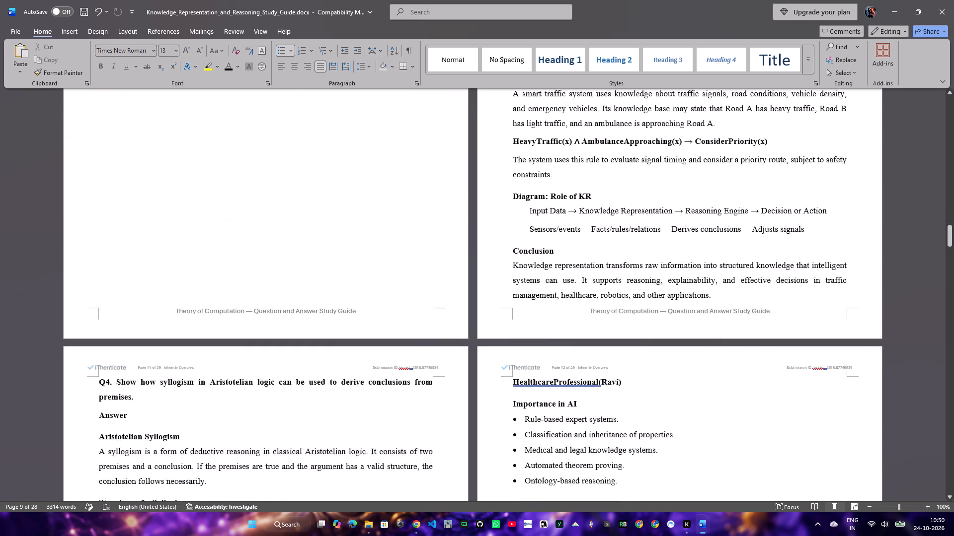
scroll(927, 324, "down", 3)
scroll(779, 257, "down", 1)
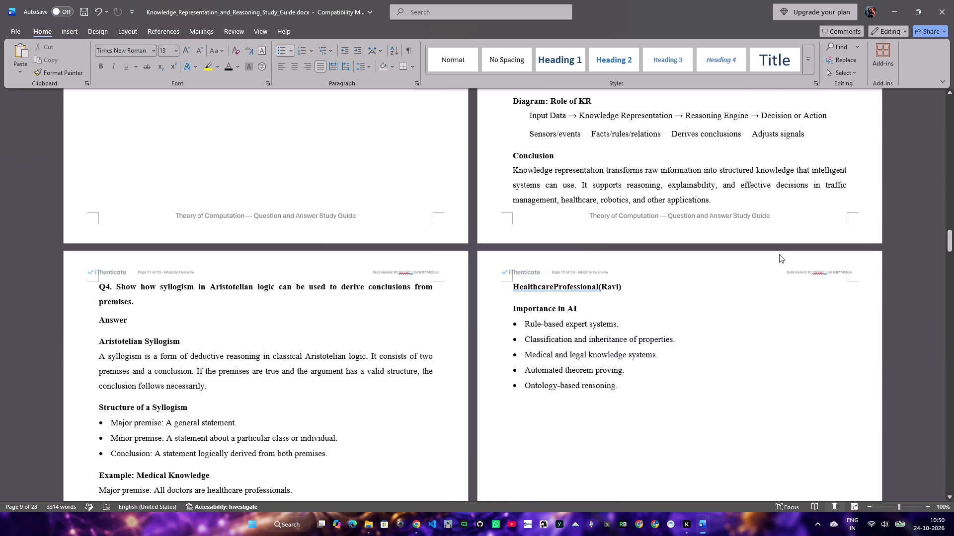
Remove the page break before the Q5 question so it directly follows the bullet list ending the Q4 answer.
scroll(682, 301, "down", 5)
scroll(605, 290, "down", 18)
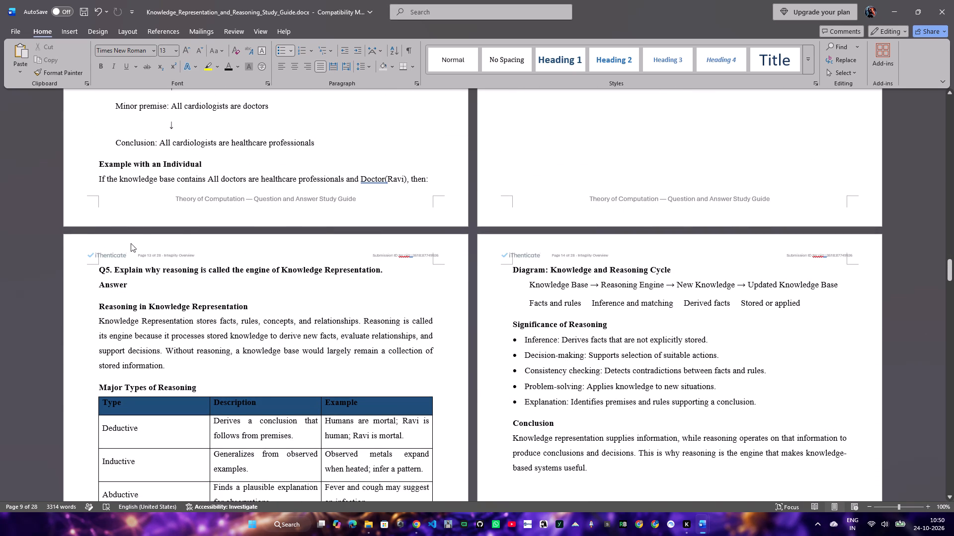
left_click(99, 268)
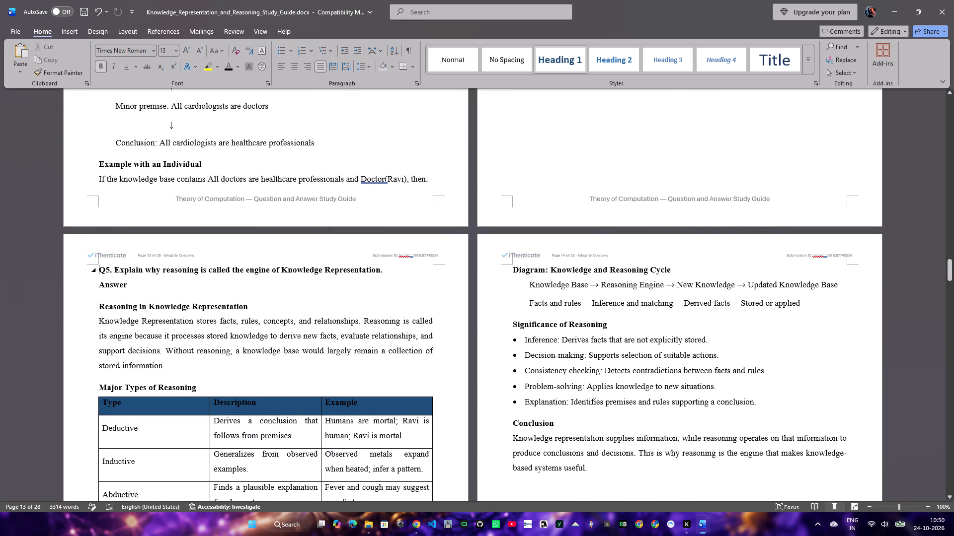
key("BackSpace")
key("BackSpace")
Make the Q5 question about reasoning as the engine of Knowledge Representation bold.
scroll(484, 202, "up", 5)
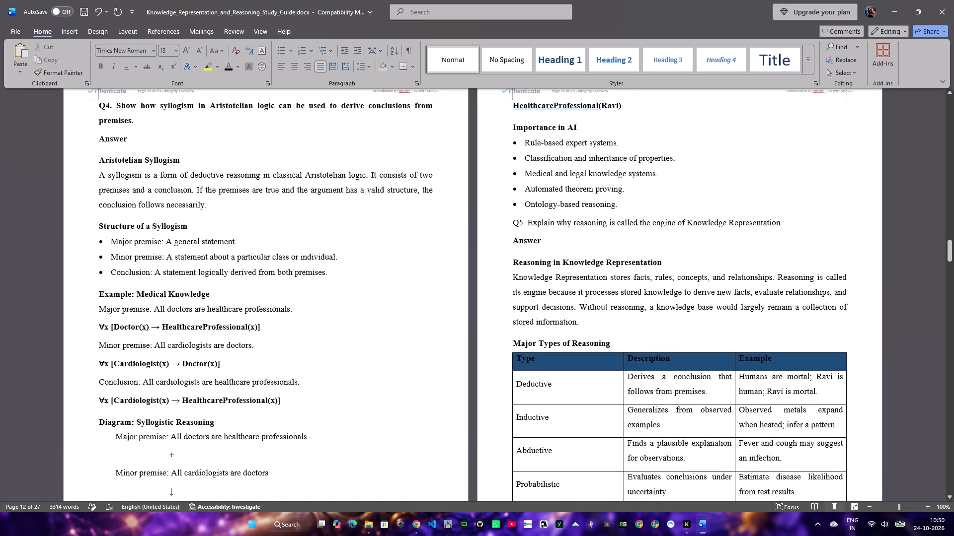
left_click_drag(511, 221, 856, 245)
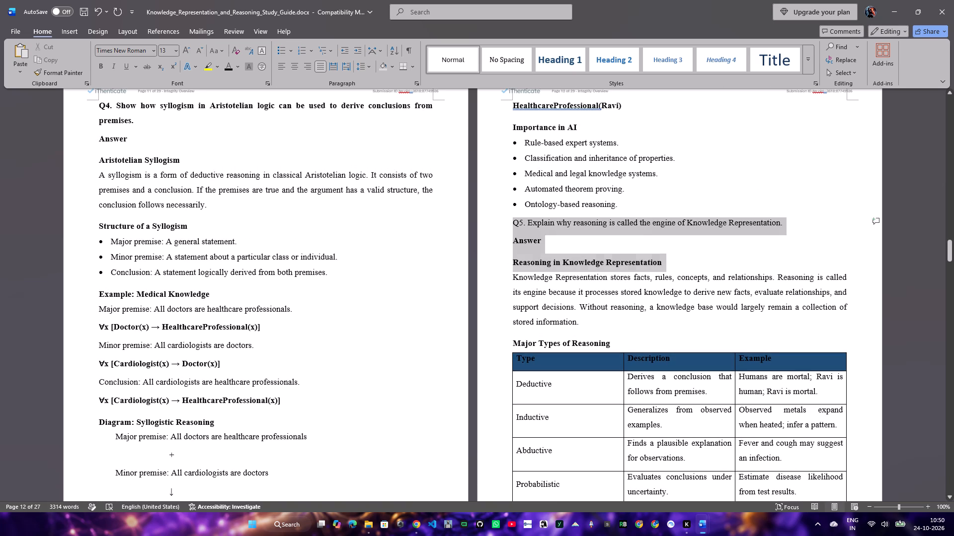
left_click_drag(856, 245, 819, 229)
left_click(789, 212)
scroll(653, 228, "up", 6)
left_click(654, 229)
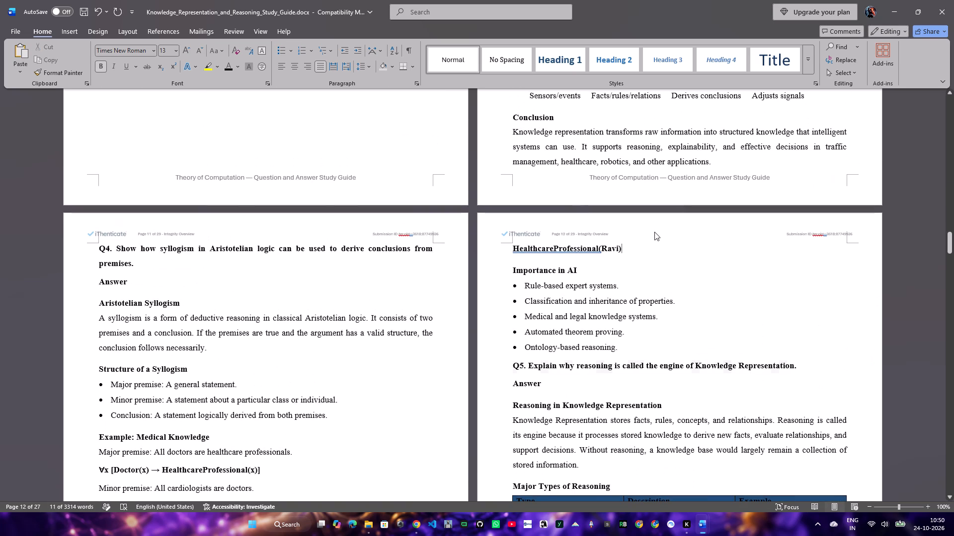
Shade the header row of the Major Types of Reasoning table light grey.
scroll(642, 288, "down", 14)
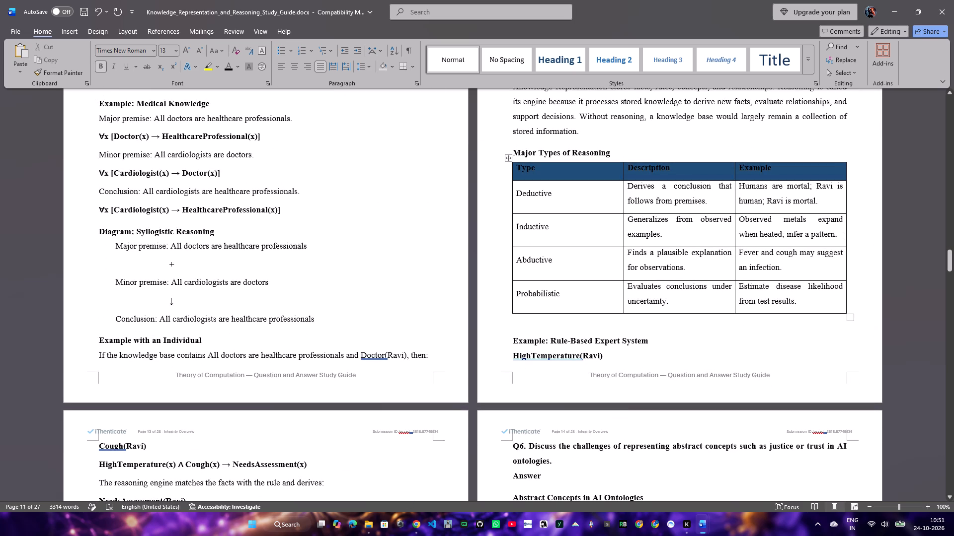
left_click_drag(517, 169, 816, 180)
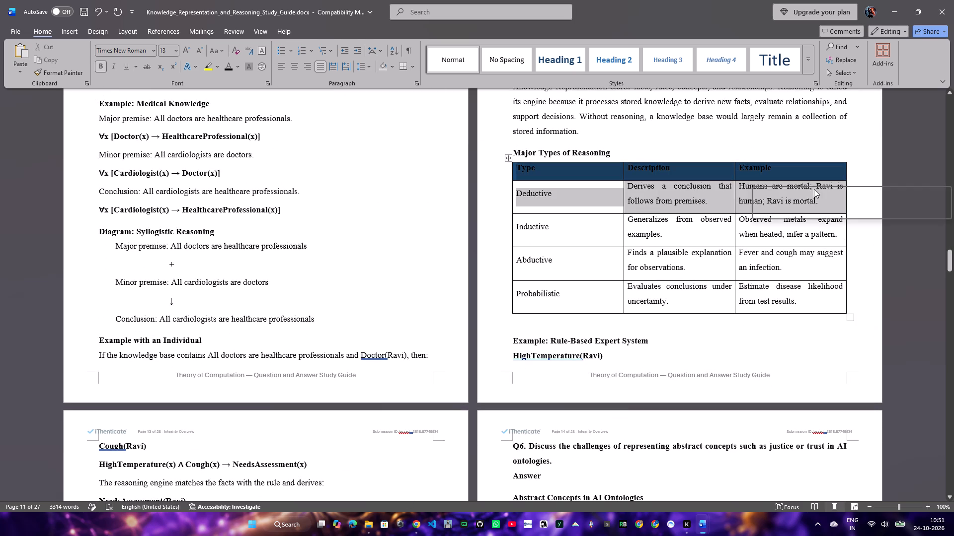
left_click(805, 174)
left_click_drag(814, 172, 516, 164)
left_click(595, 196)
scroll(643, 161, "up", 4)
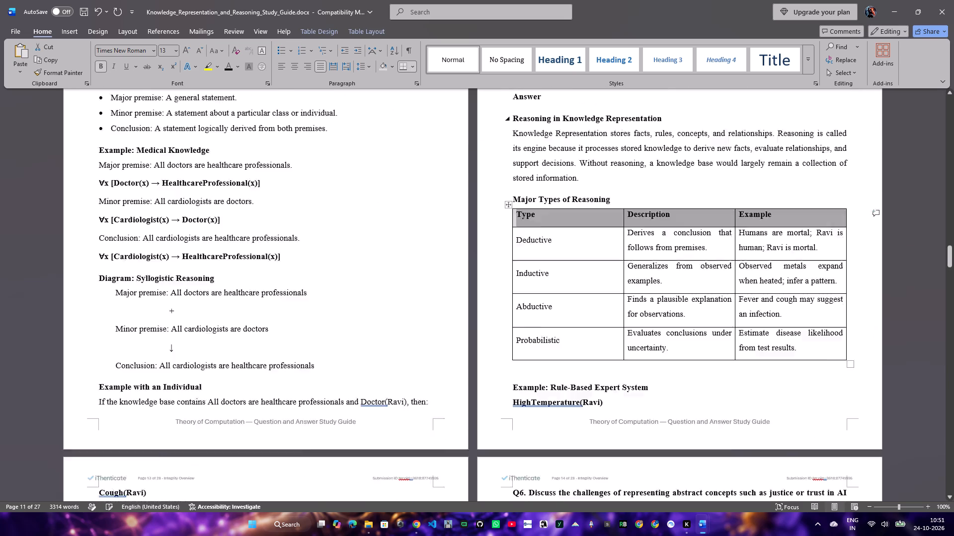
scroll(643, 161, "up", 1)
left_click(586, 180)
Shade the Concept and Description header row of the Representing Trust table light grey.
scroll(585, 180, "up", 1)
scroll(626, 192, "down", 18)
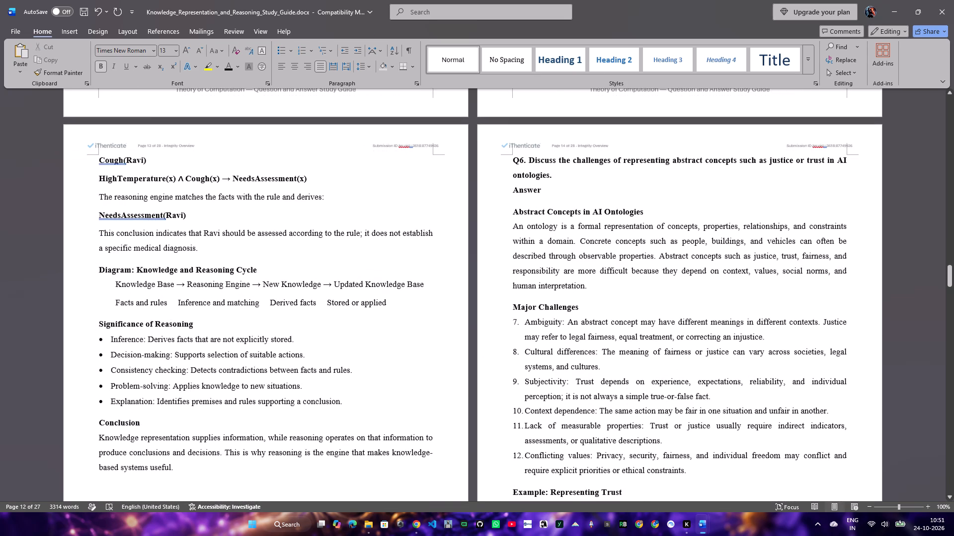
scroll(527, 217, "down", 11)
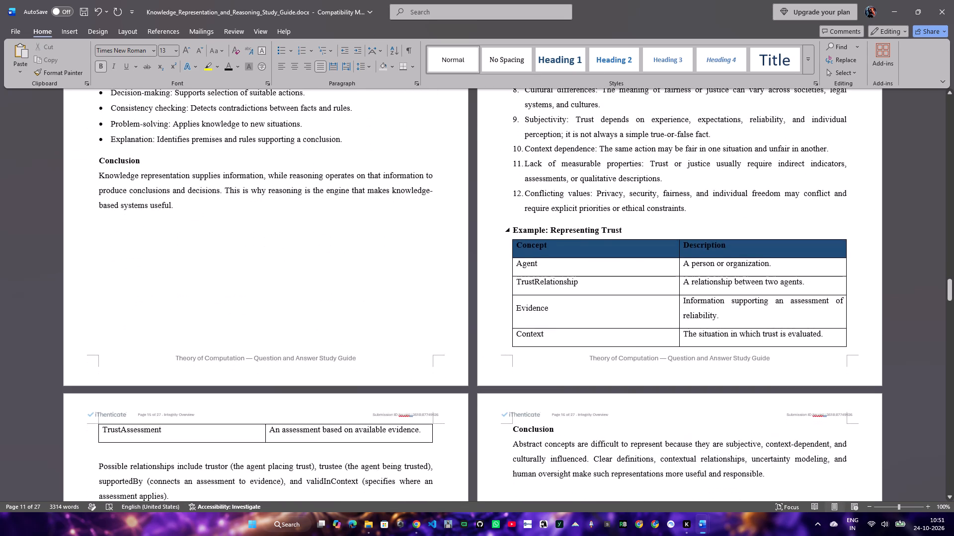
scroll(532, 236, "down", 2)
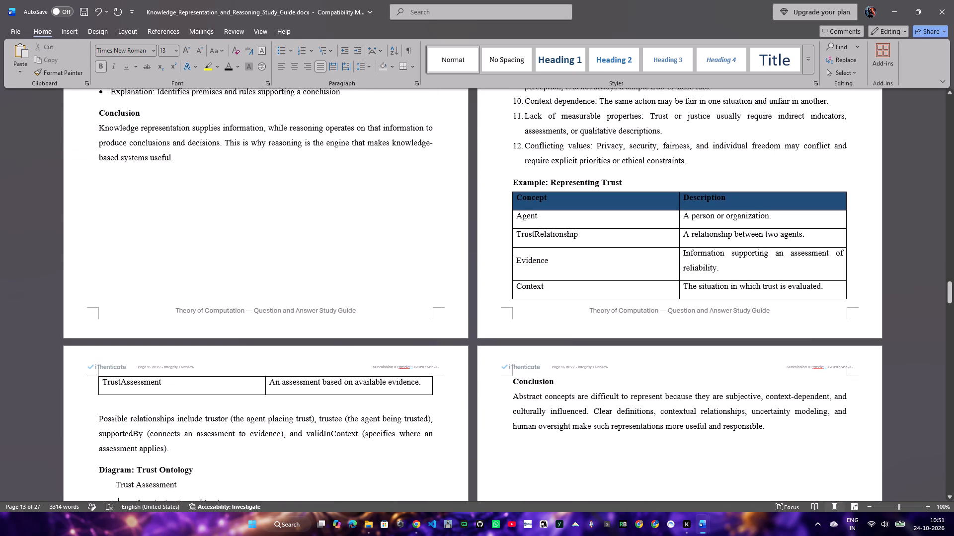
left_click_drag(517, 199, 839, 210)
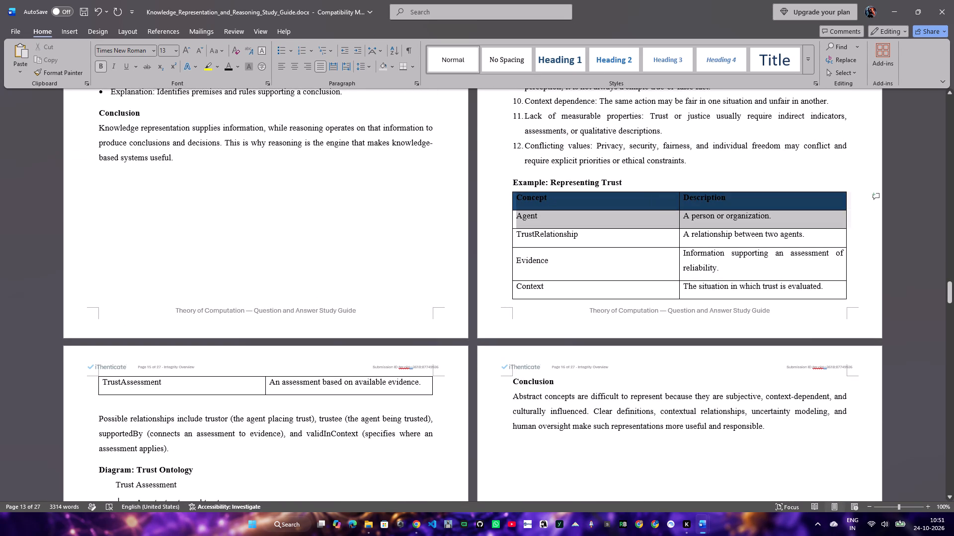
left_click_drag(839, 210, 838, 207)
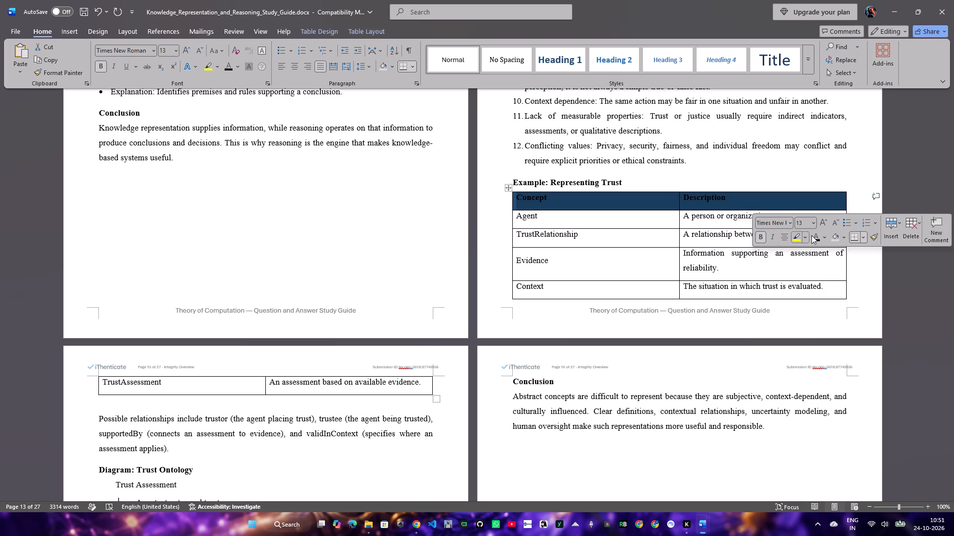
left_click(833, 237)
left_click(721, 170)
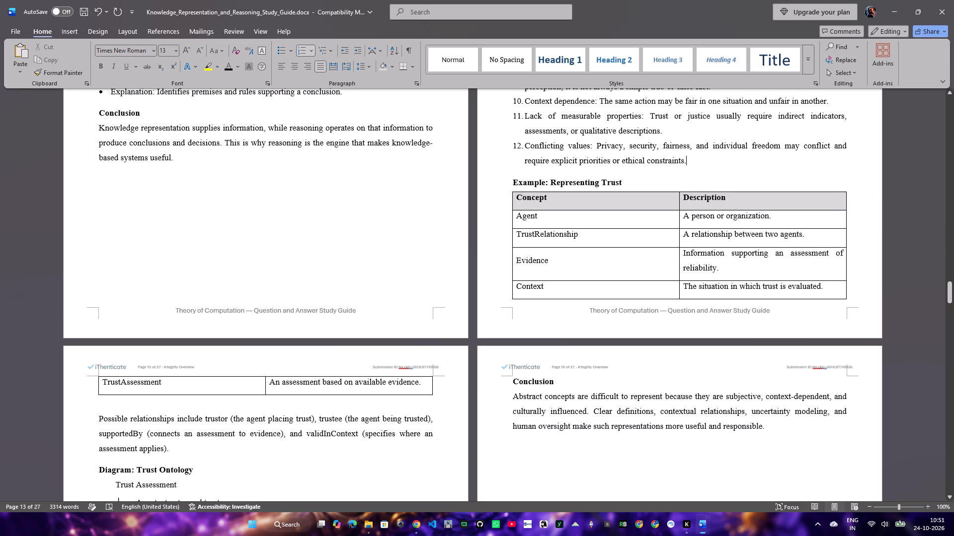
Colour the Q6 question about representing abstract concepts in AI ontologies red.
scroll(606, 249, "down", 5)
scroll(305, 269, "down", 4)
scroll(314, 272, "up", 5)
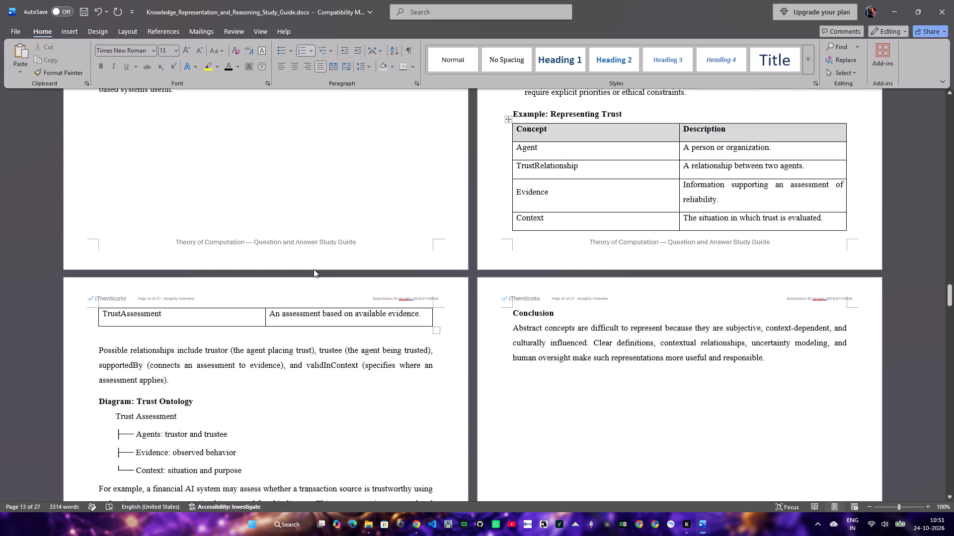
scroll(314, 269, "up", 20)
left_click_drag(554, 242, 497, 226)
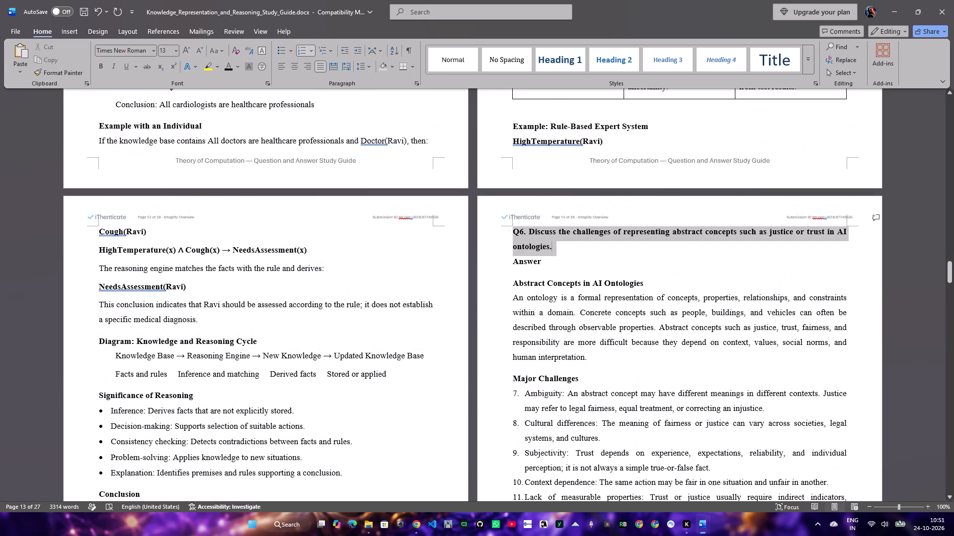
left_click_drag(497, 226, 497, 225)
left_click(568, 207)
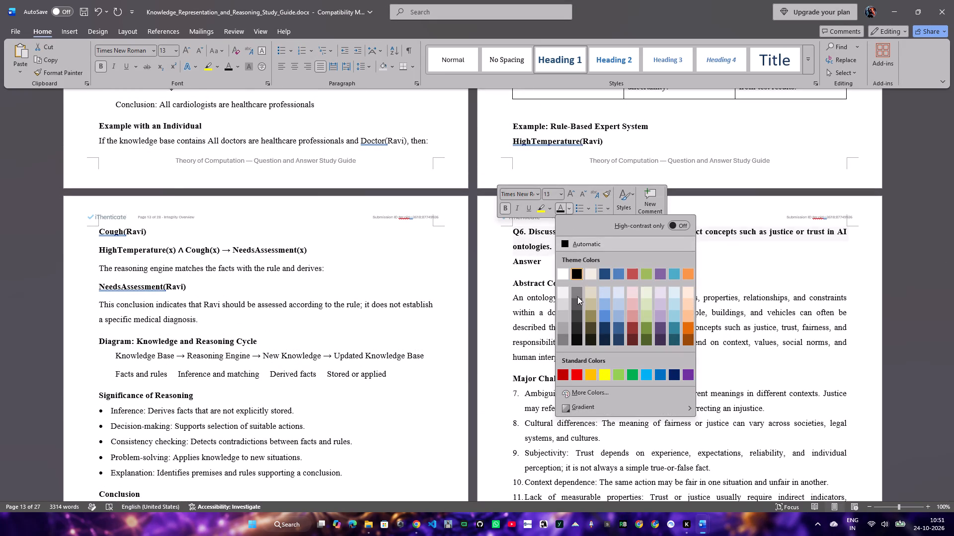
left_click(580, 375)
left_click(584, 250)
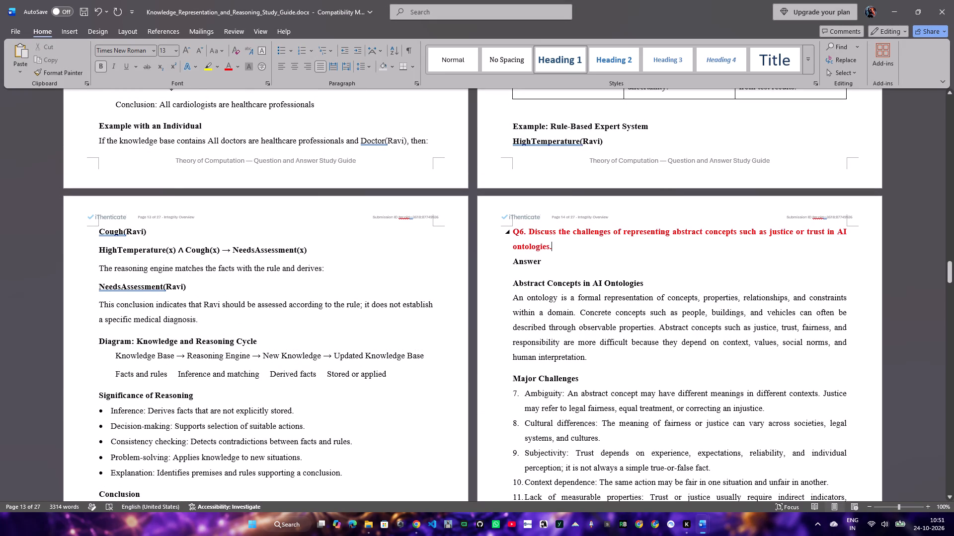
Colour the Q7 question about space and time in knowledge modeling red.
scroll(581, 248, "down", 19)
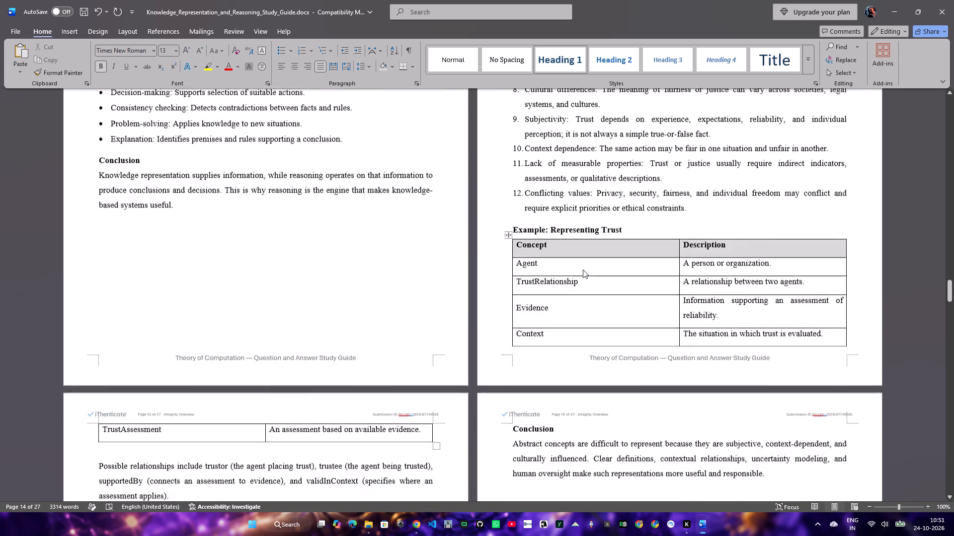
scroll(583, 269, "down", 8)
scroll(276, 287, "down", 14)
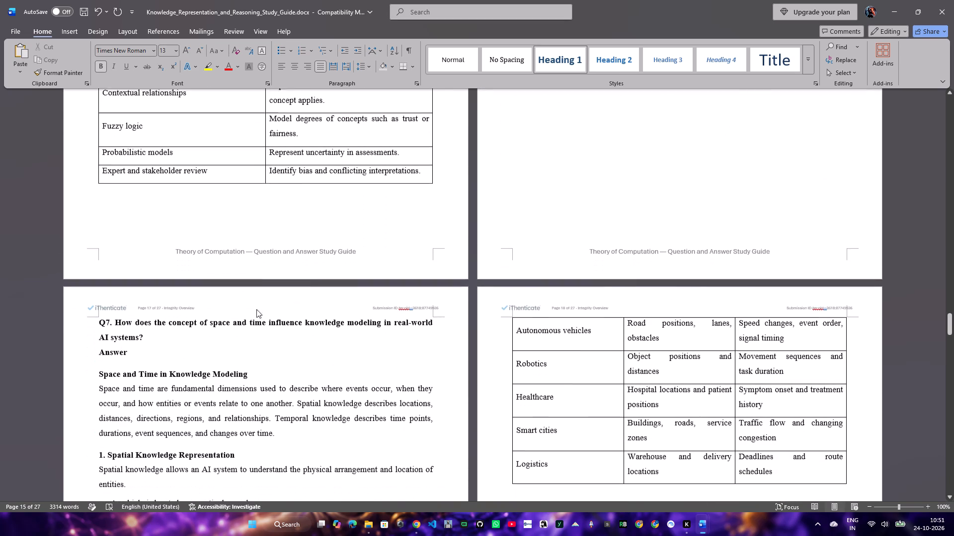
left_click_drag(165, 334, 78, 317)
left_click(142, 302)
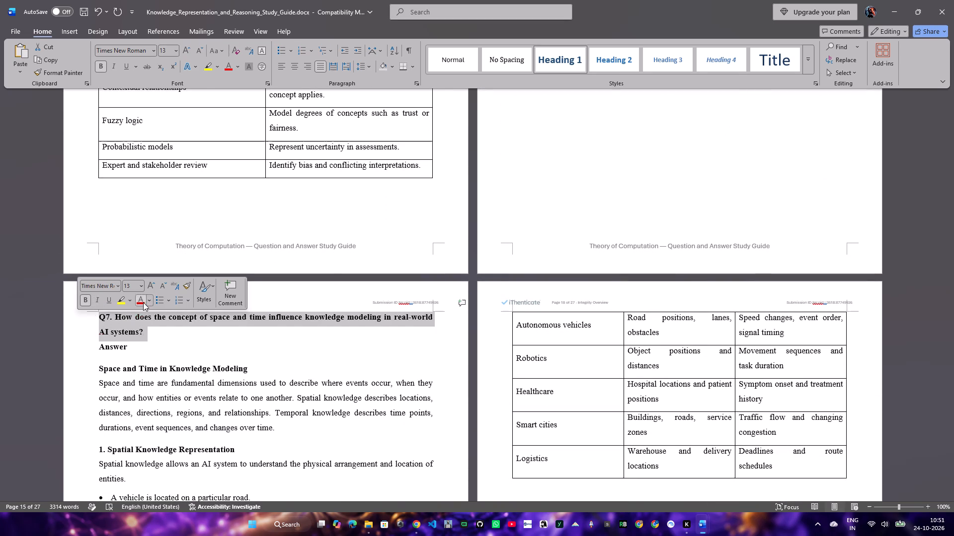
left_click(178, 345)
Remove the page break before the Q7 question so it directly follows the conclusion of the Q6 answer.
scroll(179, 345, "down", 6)
scroll(498, 298, "down", 4)
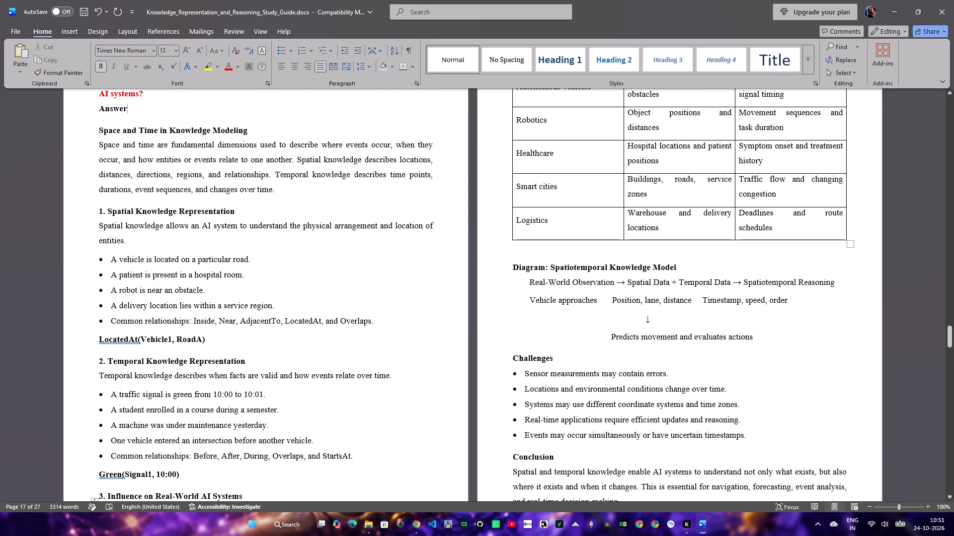
scroll(517, 325, "up", 6)
scroll(518, 318, "down", 7)
scroll(518, 318, "up", 15)
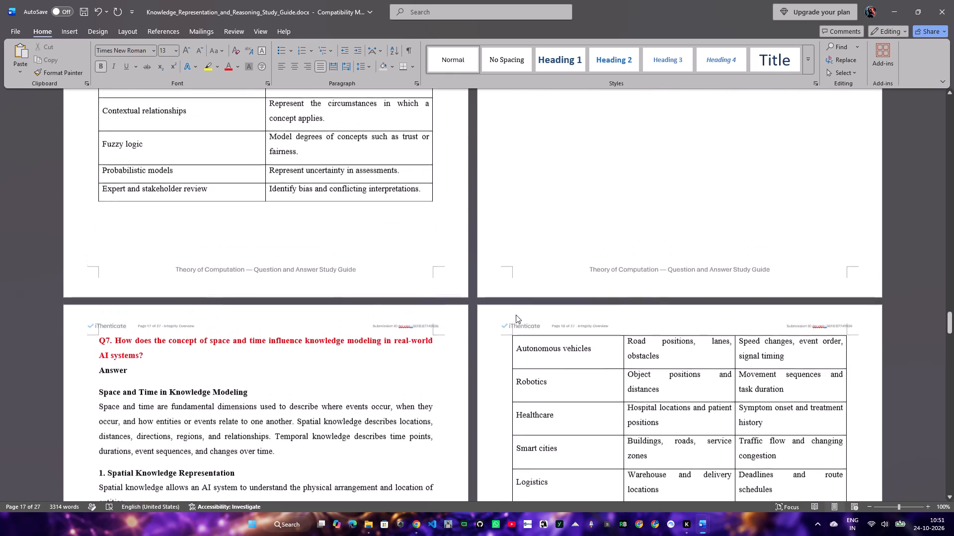
scroll(516, 315, "up", 11)
scroll(515, 313, "down", 14)
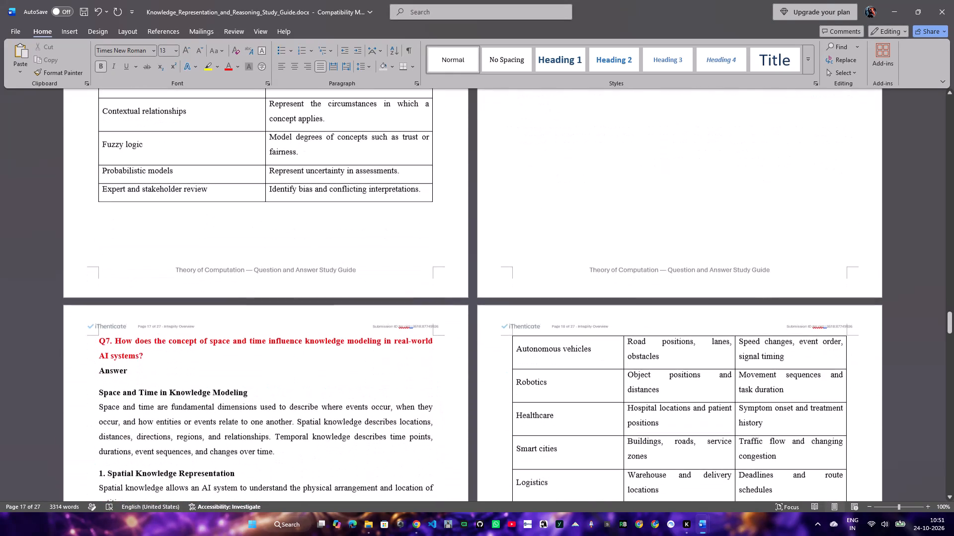
left_click(99, 339)
key("BackSpace")
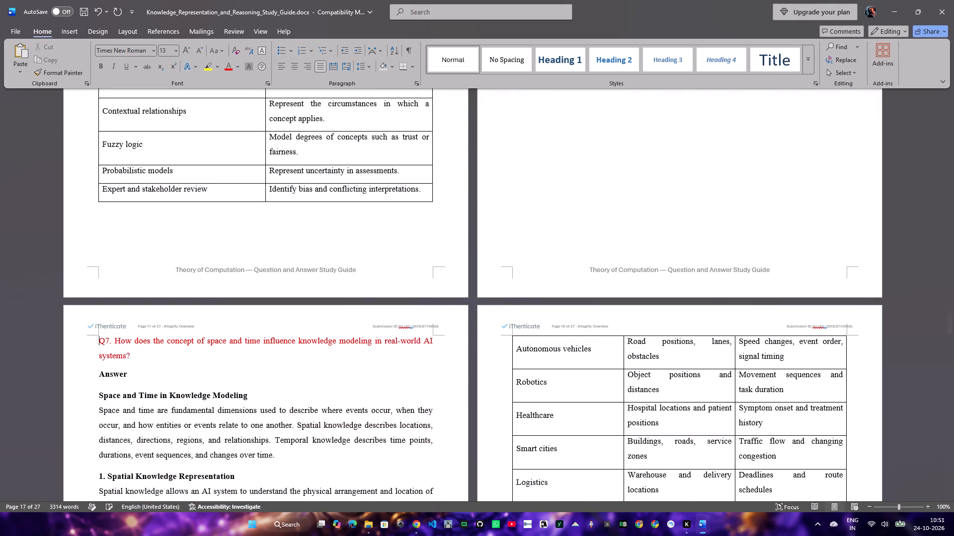
key("BackSpace")
Make the Q7 question bold and insert a blank line above it.
scroll(381, 248, "up", 4)
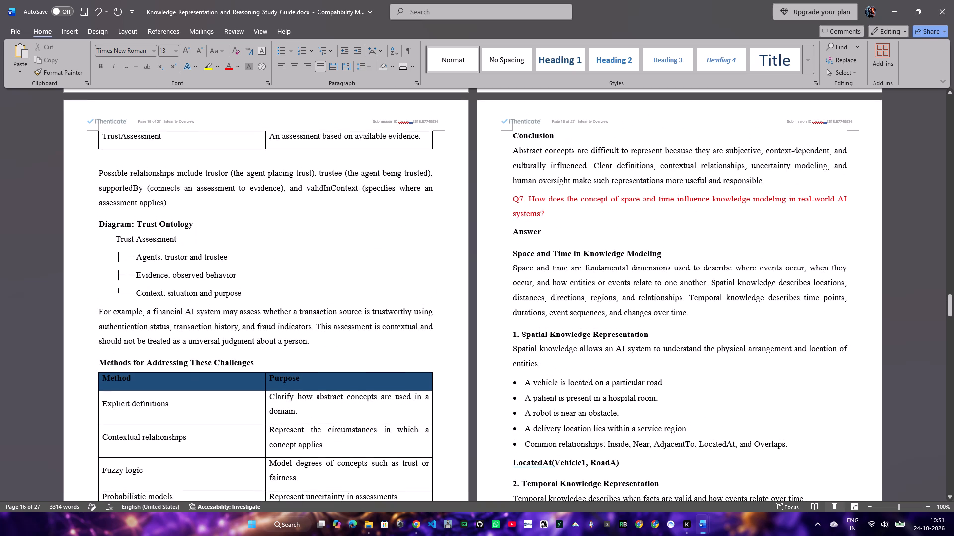
left_click_drag(550, 217, 515, 198)
left_click(523, 181)
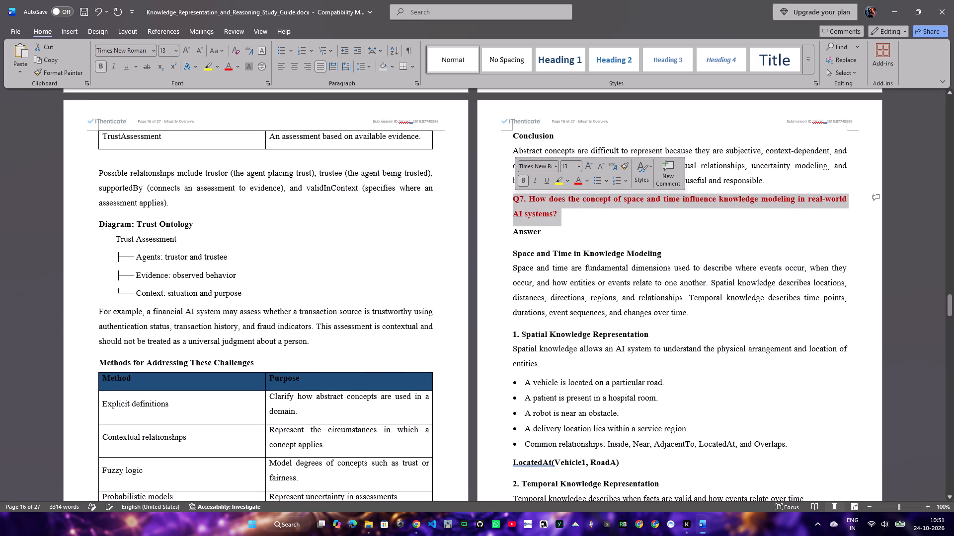
left_click(795, 181)
key("Return")
Delete the Conclusion heading and its paragraph on abstract concepts at the end of the Q6 answer.
scroll(799, 195, "down", 2)
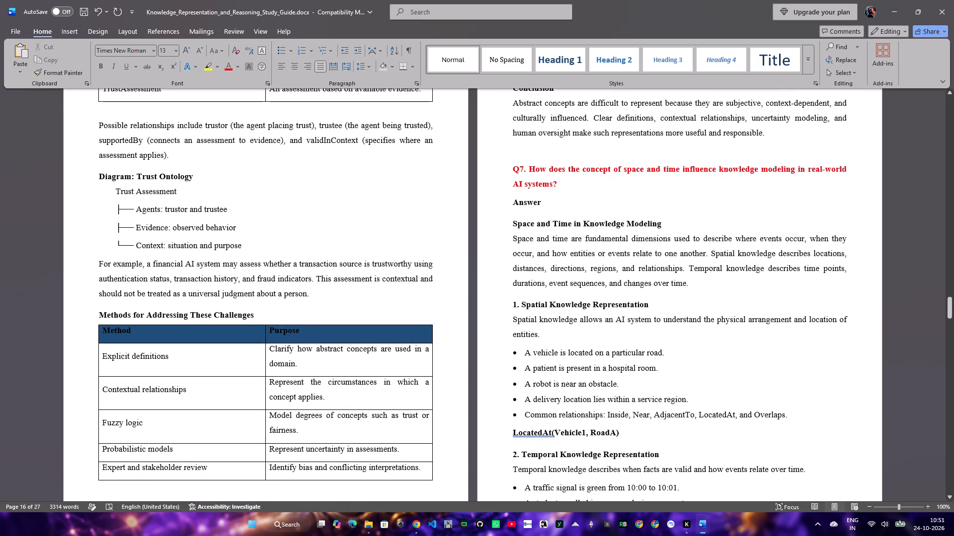
scroll(715, 230, "down", 11)
scroll(713, 243, "up", 6)
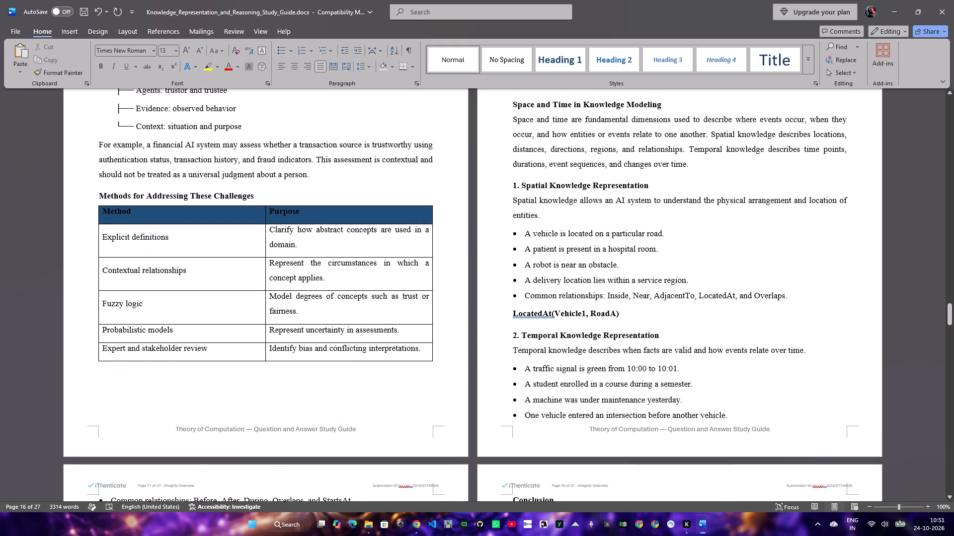
scroll(712, 241, "up", 5)
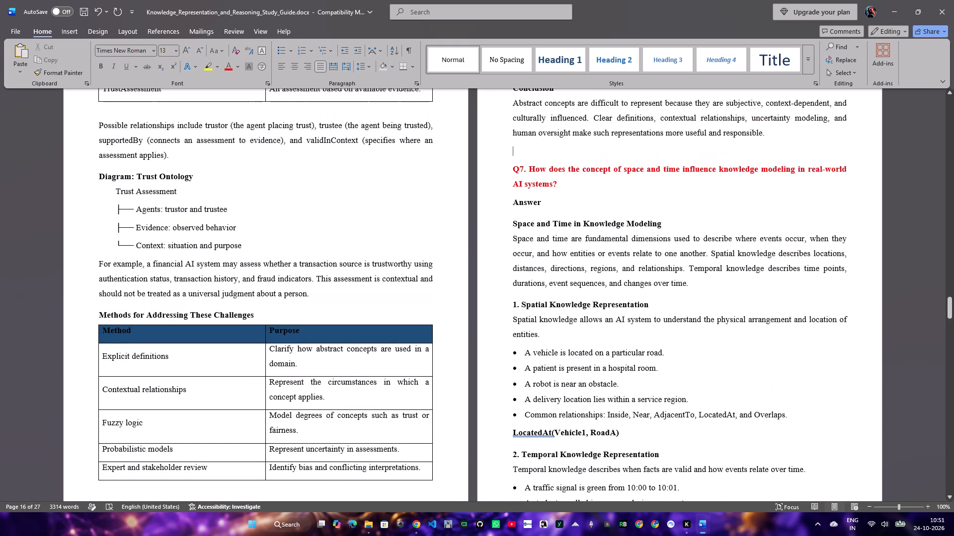
left_click(621, 206)
scroll(621, 206, "down", 18)
scroll(613, 216, "down", 3)
scroll(636, 184, "up", 5)
scroll(651, 246, "up", 20)
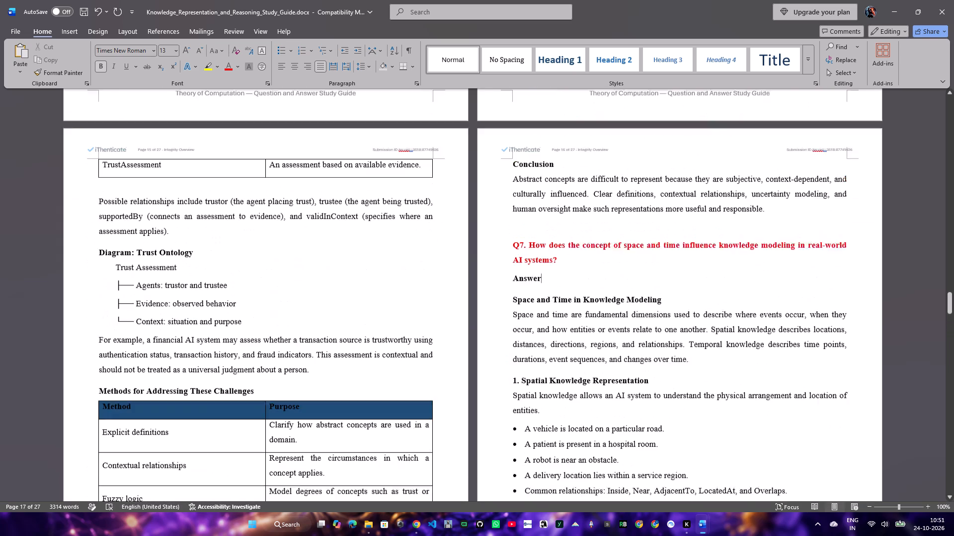
left_click_drag(808, 231, 513, 198)
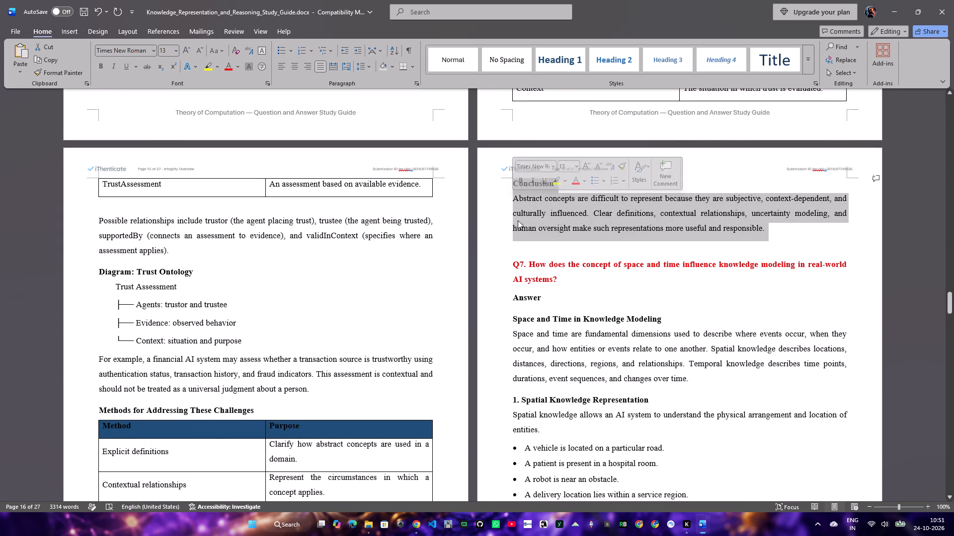
left_click(518, 243)
left_click_drag(517, 252, 513, 187)
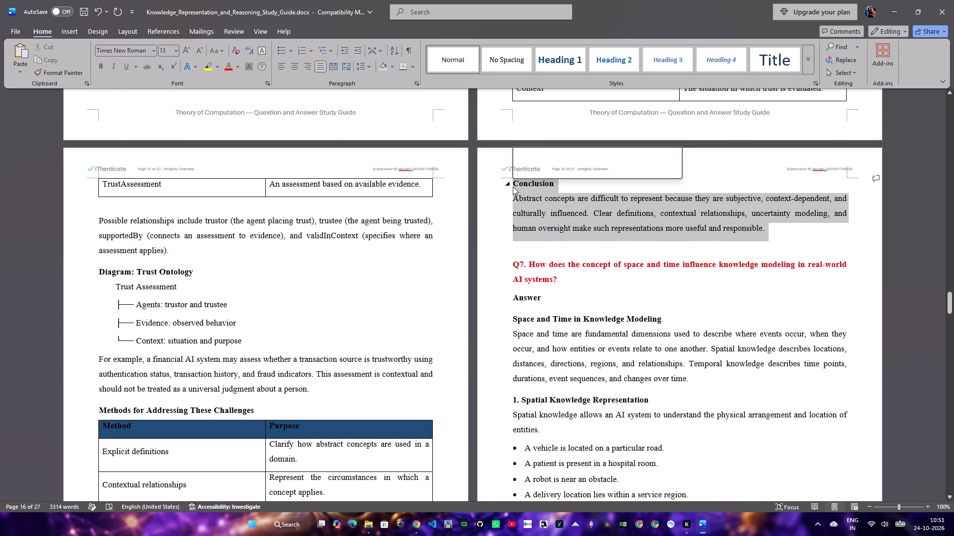
key("BackSpace")
Insert another blank line between the Methods for Addressing These Challenges table and the Q7 question.
scroll(614, 198, "up", 7)
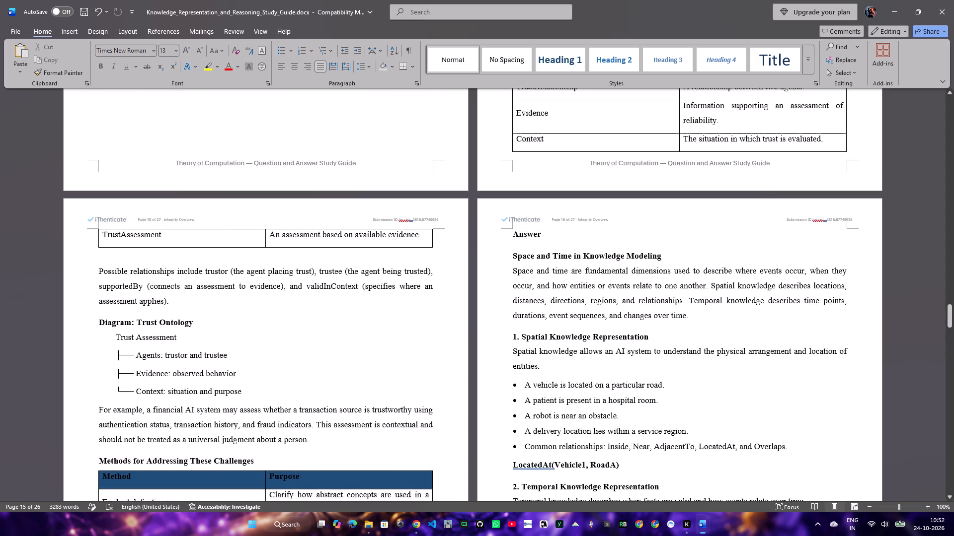
scroll(600, 243, "down", 14)
key("Return")
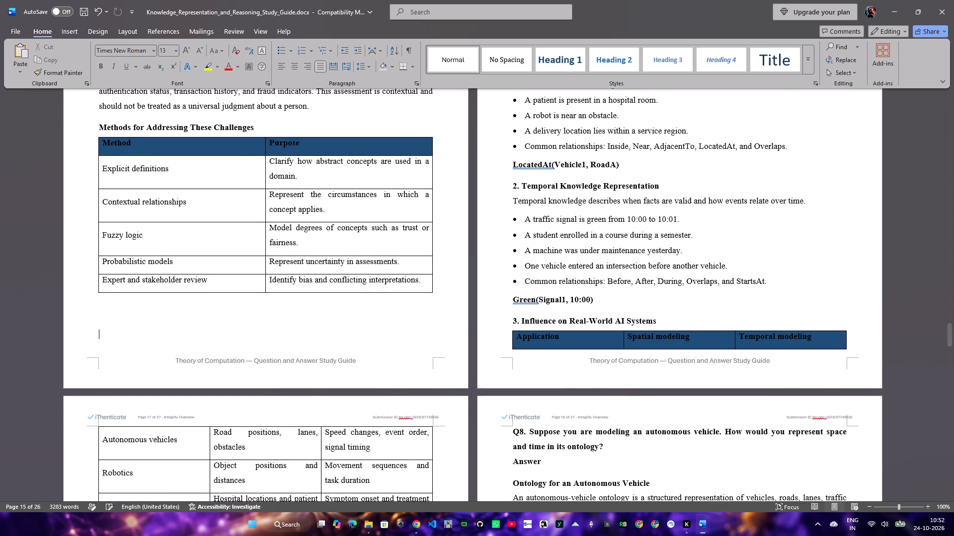
Insert a blank line above the 3. Influence on Real-World AI Systems heading to push it and its table onto the next page.
scroll(389, 372, "down", 6)
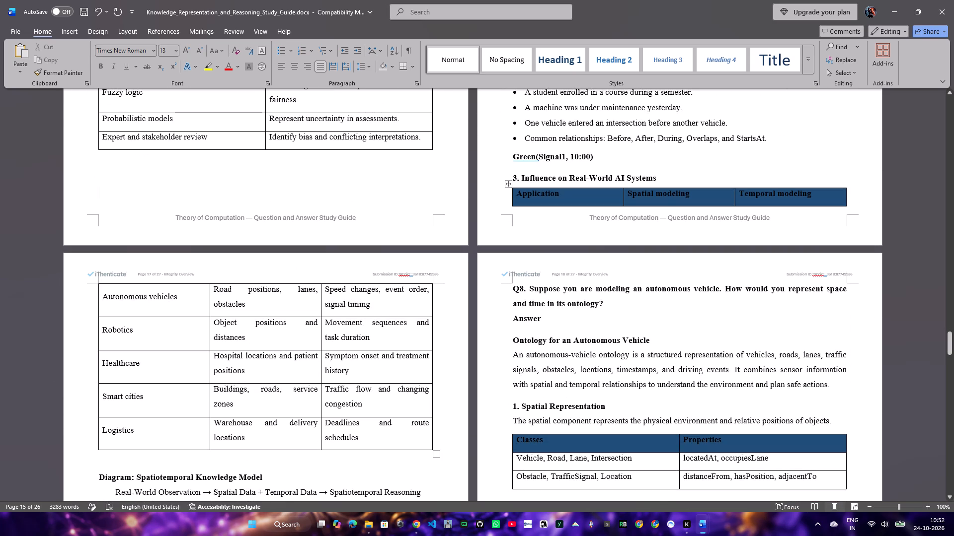
left_click(515, 168)
key("Down")
key("Return")
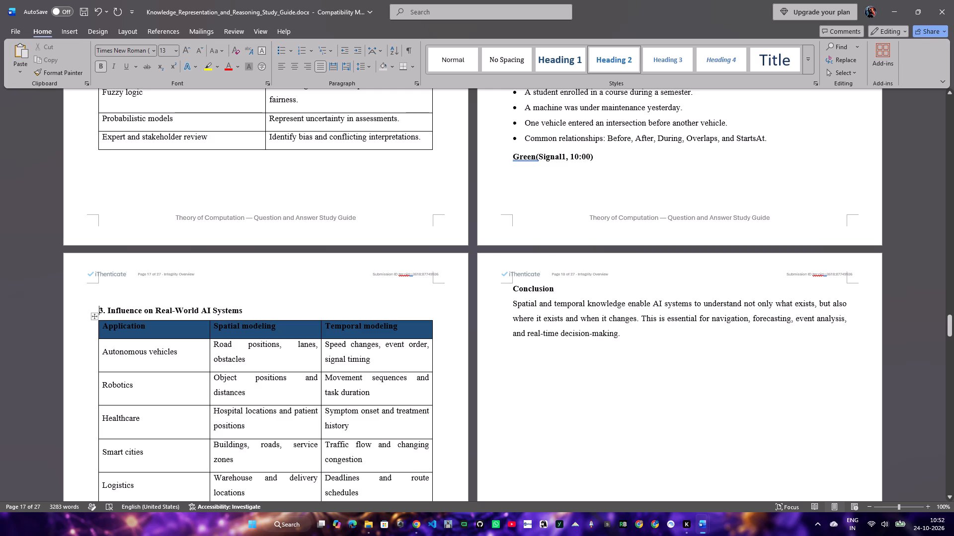
Change the header row shading of the Influence on Real-World AI Systems table to light grey.
left_click_drag(108, 330, 394, 331)
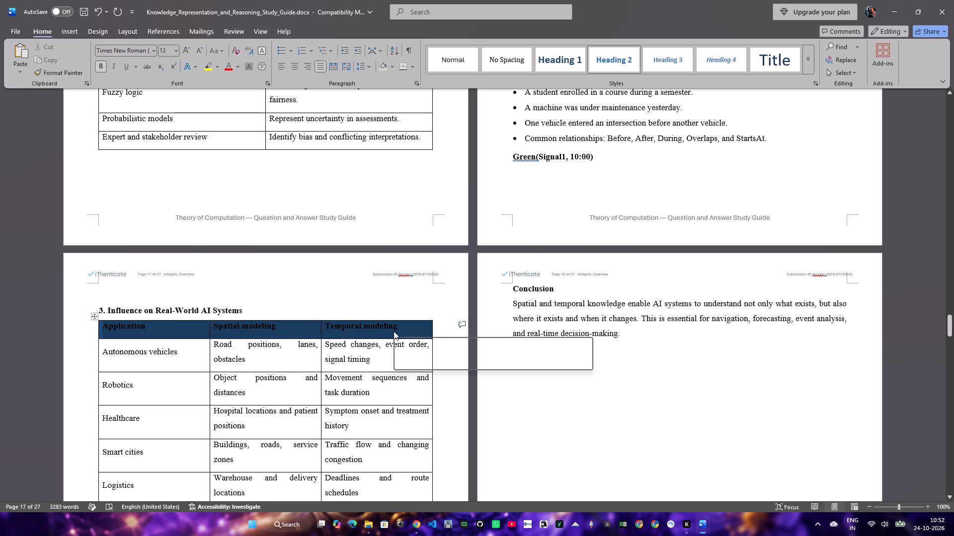
left_click(478, 362)
Delete the Conclusion heading and its paragraph on spatial and temporal knowledge at the end of the Q7 answer.
left_click(647, 342)
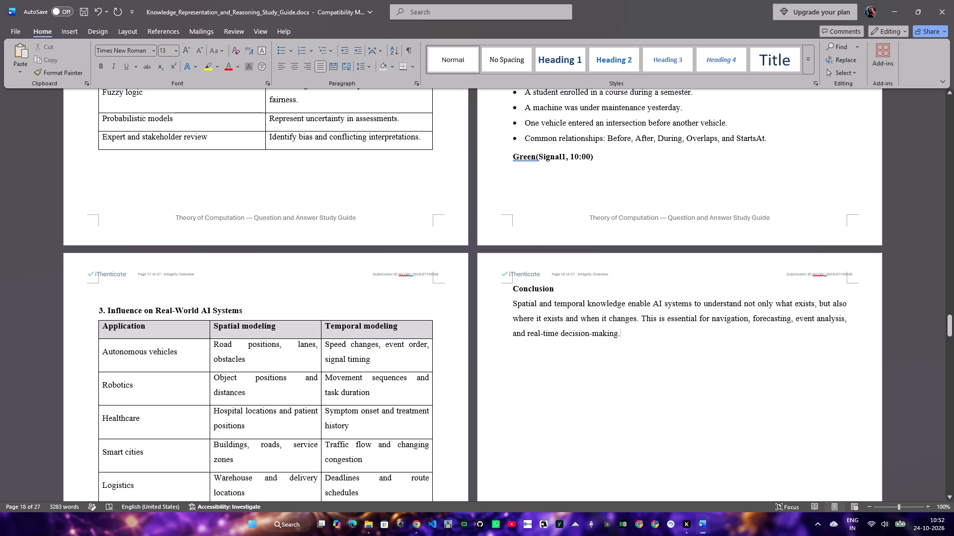
left_click_drag(647, 342, 524, 287)
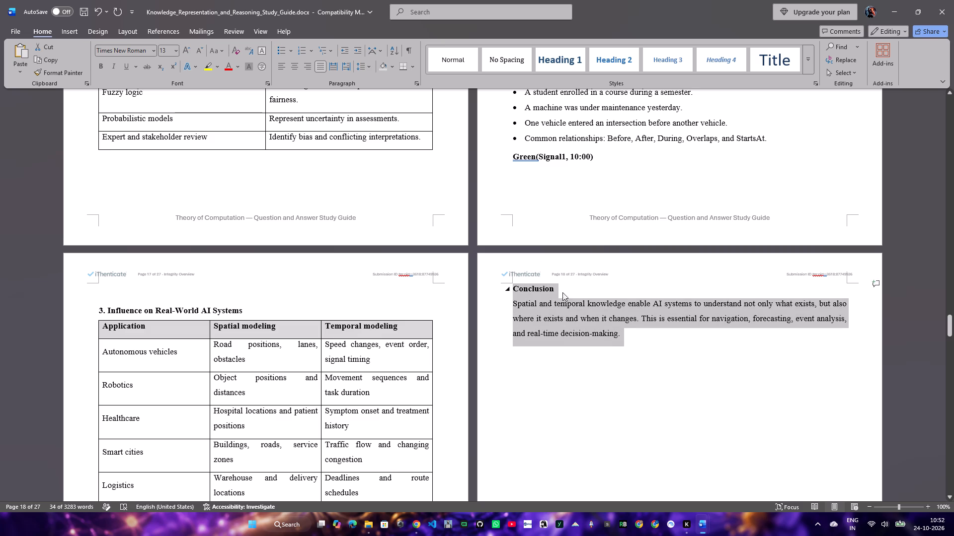
key("BackSpace")
Colour the Q8 question about modeling an autonomous vehicle red.
scroll(562, 297, "up", 5)
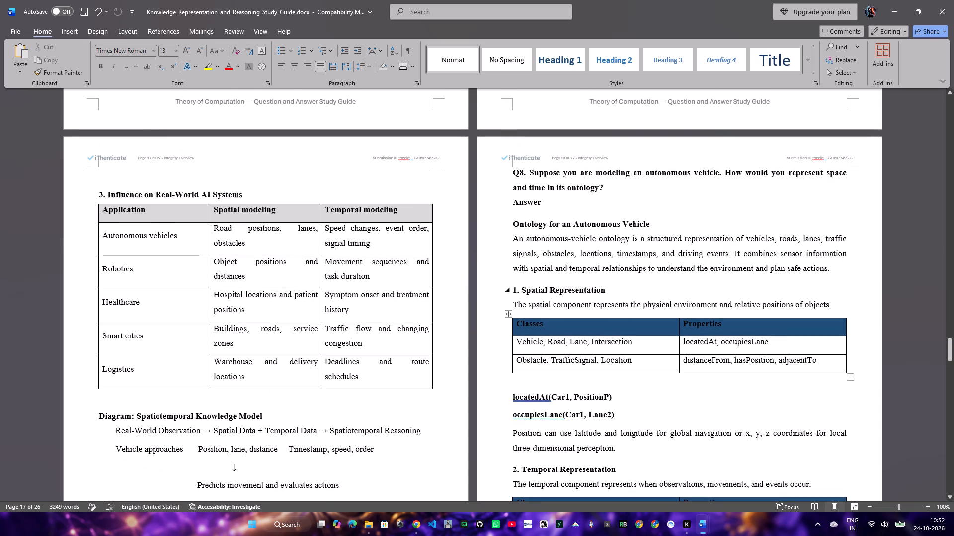
left_click_drag(614, 183, 453, 175)
left_click(520, 182)
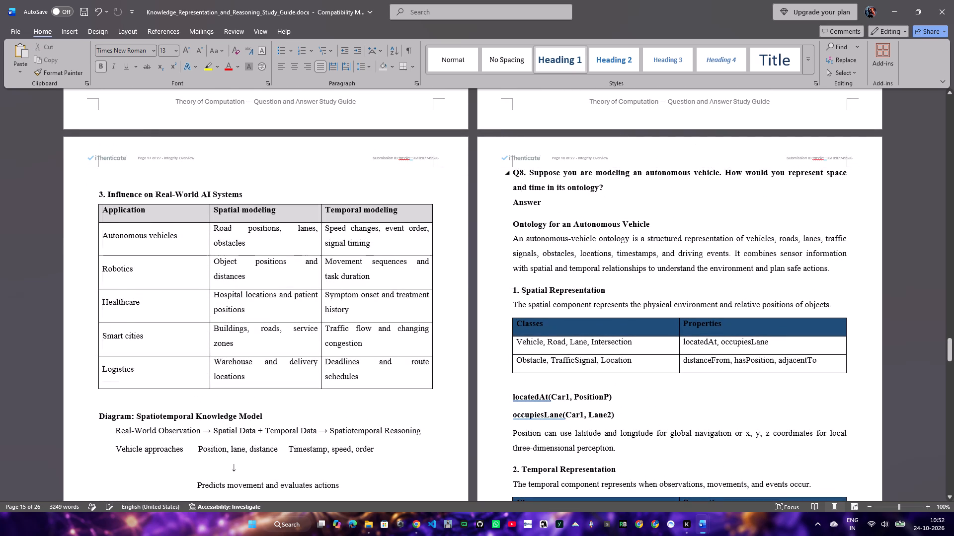
left_click_drag(603, 189, 520, 178)
left_click(584, 162)
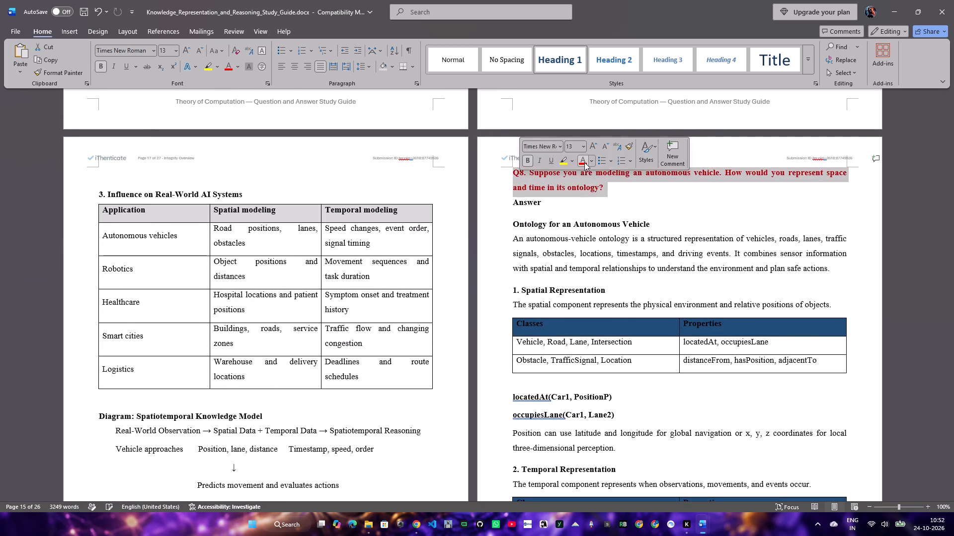
left_click(579, 214)
Shade the header rows of the Spatial Representation and Temporal Representation tables in the Q8 answer light grey.
scroll(584, 212, "down", 4)
left_click_drag(516, 229, 542, 223)
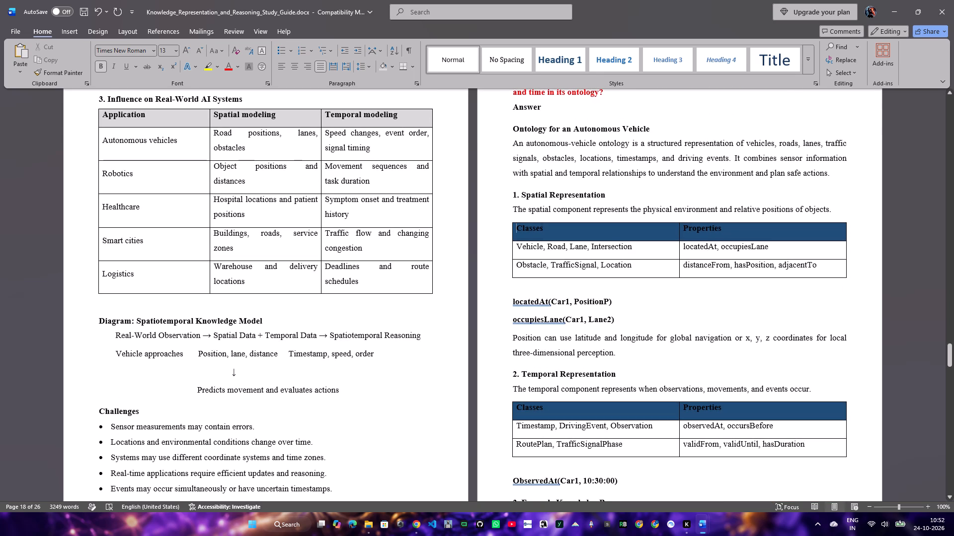
left_click_drag(542, 223, 821, 225)
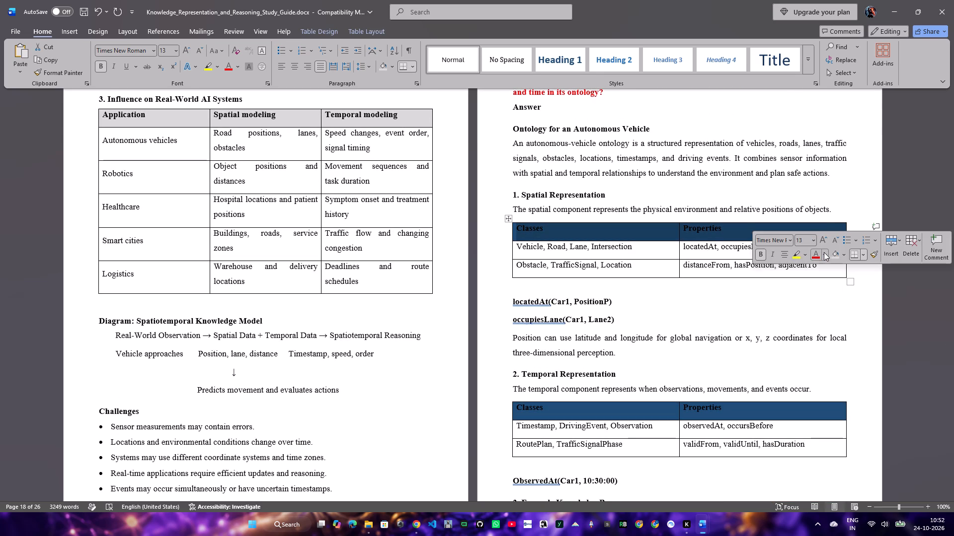
left_click(833, 252)
scroll(727, 293, "down", 6)
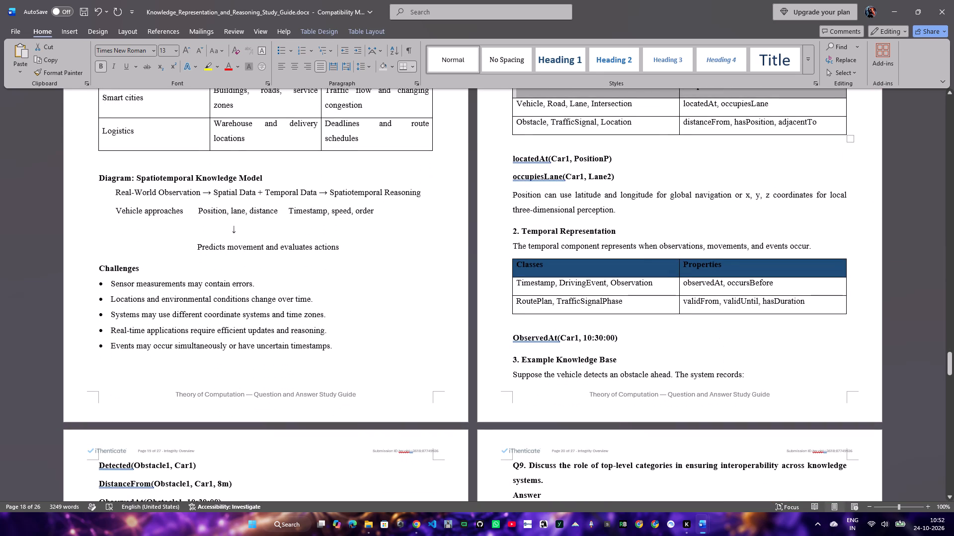
left_click_drag(518, 269, 782, 259)
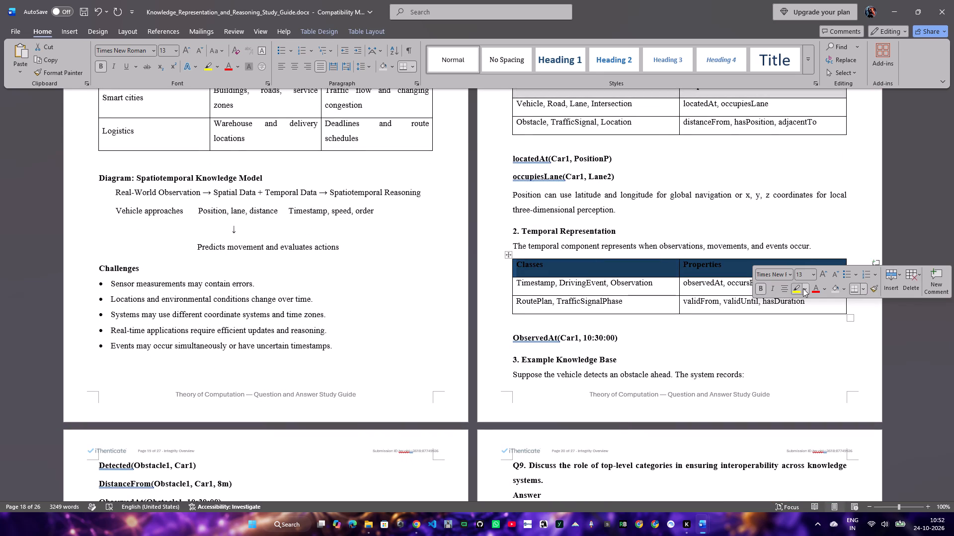
left_click(834, 286)
Apply the same light grey shading to the header row of the top-level categories table in the Q9 answer.
scroll(625, 301, "down", 14)
left_click_drag(520, 330, 825, 317)
left_click(838, 302)
Colour the Q10 question about constructing a university system ontology red.
scroll(480, 319, "down", 15)
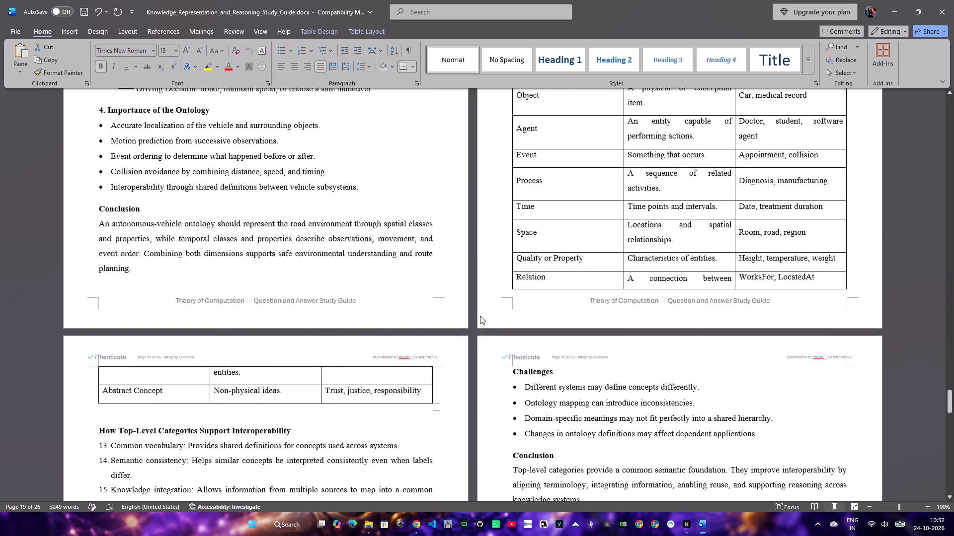
scroll(480, 316, "down", 12)
scroll(484, 307, "down", 11)
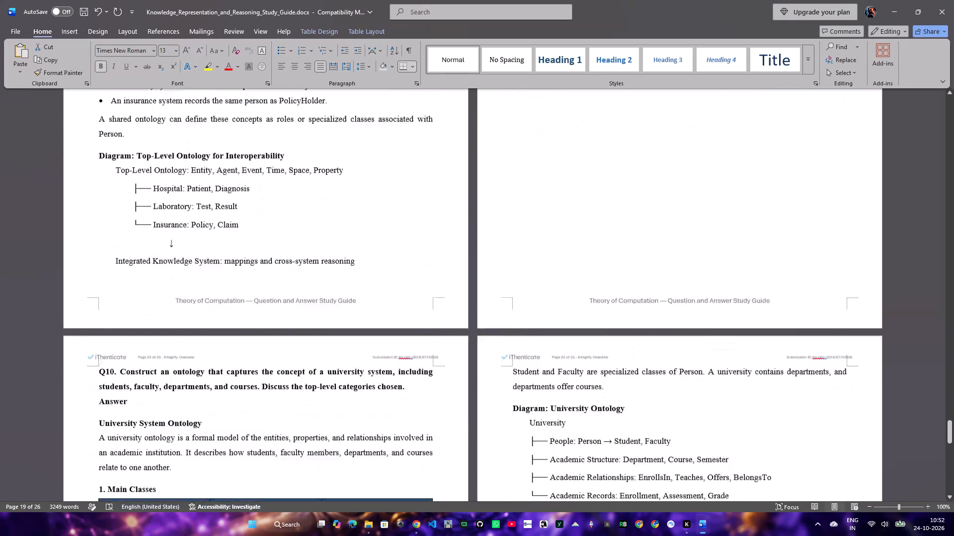
scroll(479, 307, "down", 6)
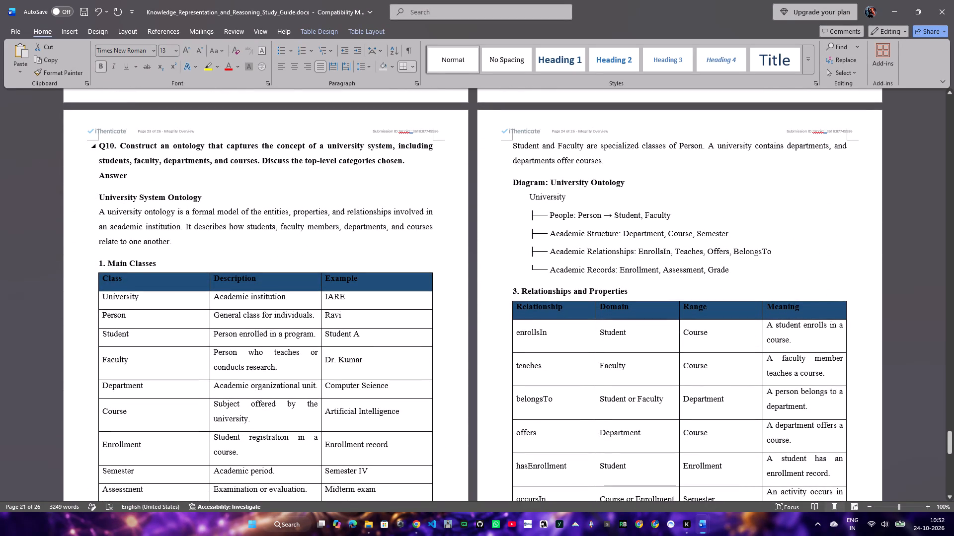
left_click_drag(424, 163, 52, 152)
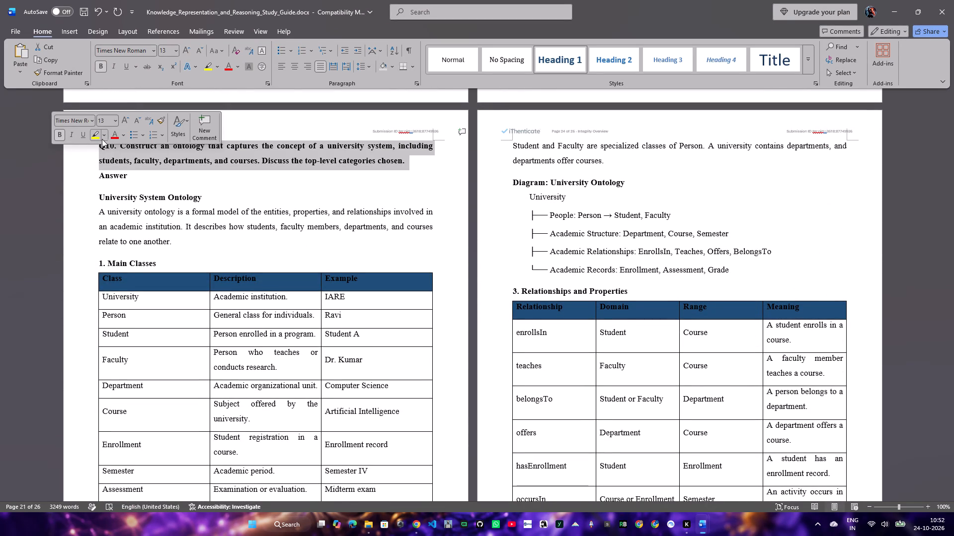
left_click(113, 136)
left_click(193, 205)
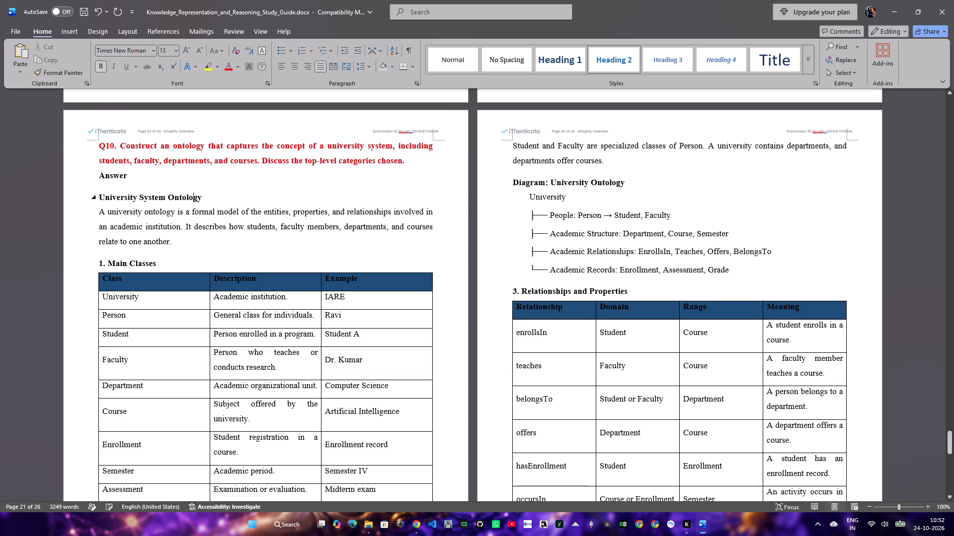
Review the tables, page layout and closing sections of the Q10 university ontology answer.
scroll(352, 233, "down", 4)
scroll(406, 243, "down", 14)
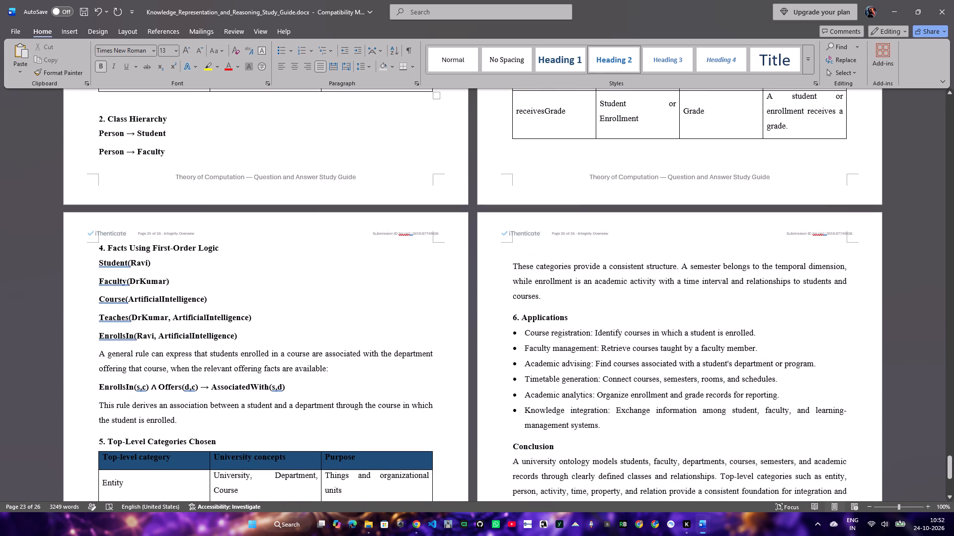
scroll(274, 273, "down", 2)
scroll(650, 272, "down", 13)
scroll(636, 279, "up", 12)
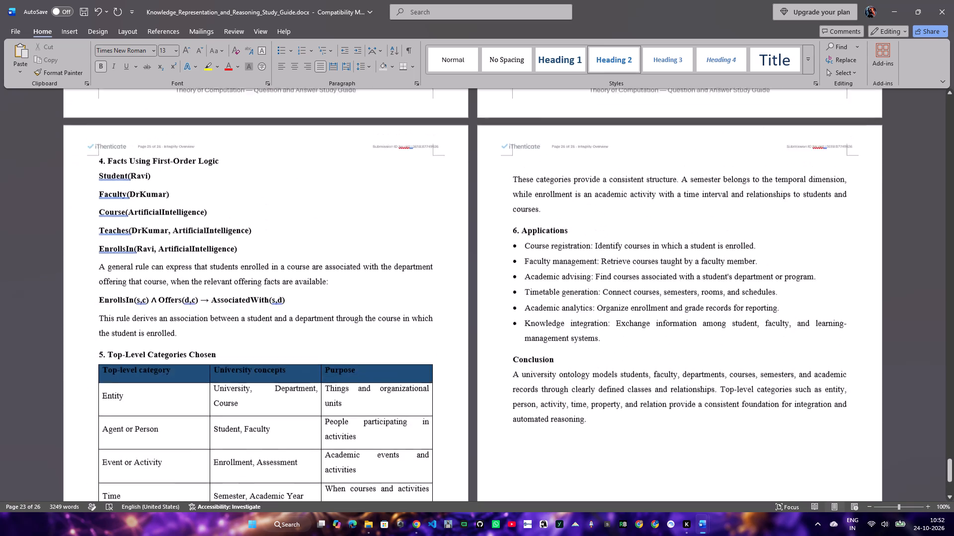
scroll(636, 279, "up", 2)
scroll(636, 285, "down", 6)
scroll(636, 287, "up", 20)
scroll(636, 287, "up", 1)
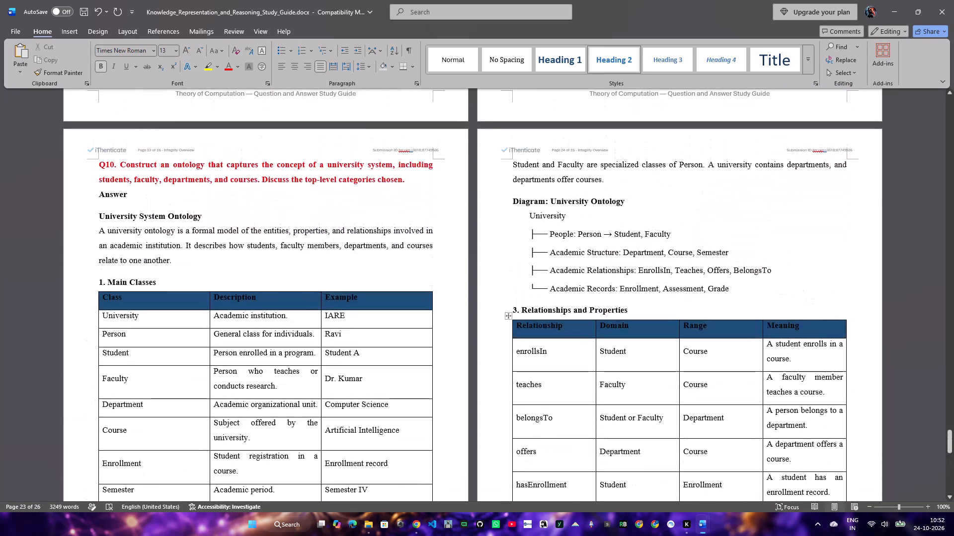
scroll(636, 286, "down", 20)
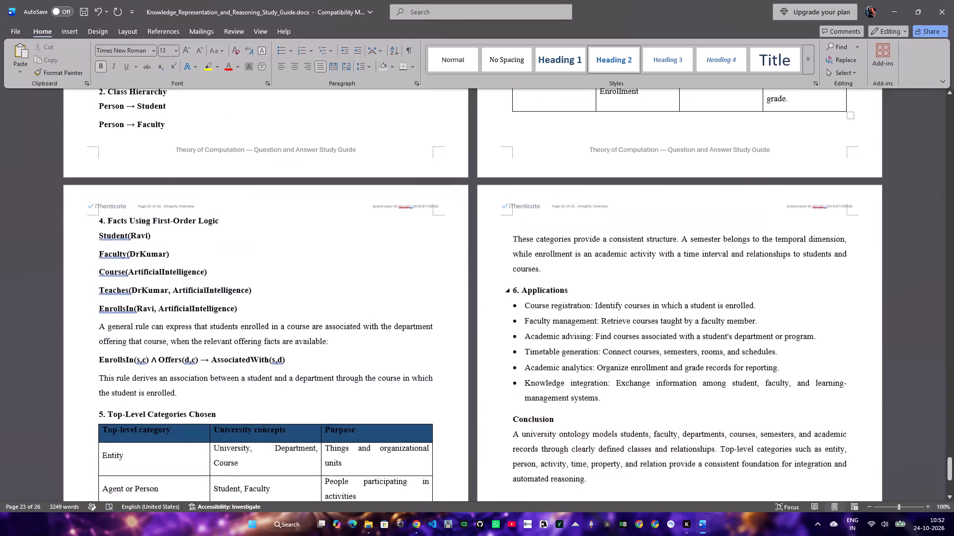
scroll(635, 287, "down", 3)
scroll(276, 376, "up", 6)
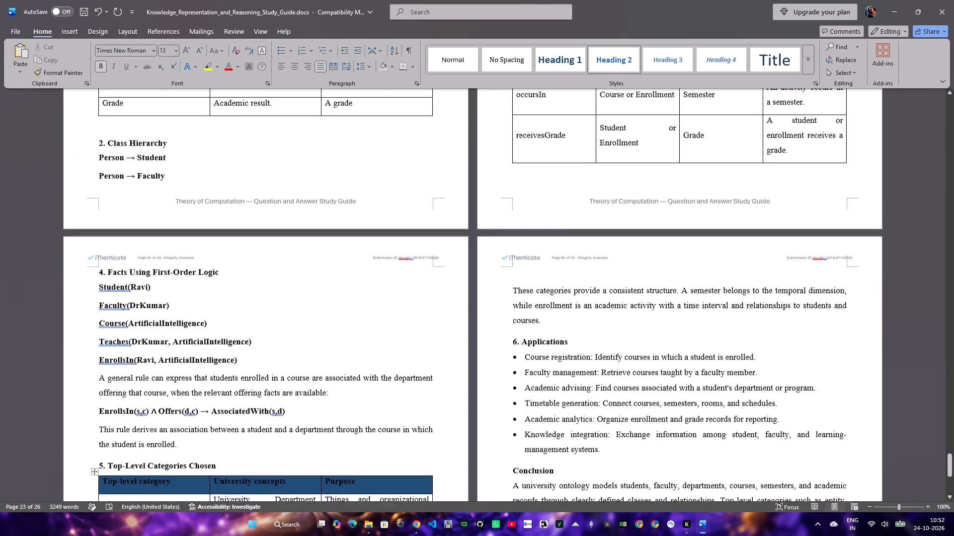
scroll(278, 375, "up", 13)
scroll(533, 315, "down", 3)
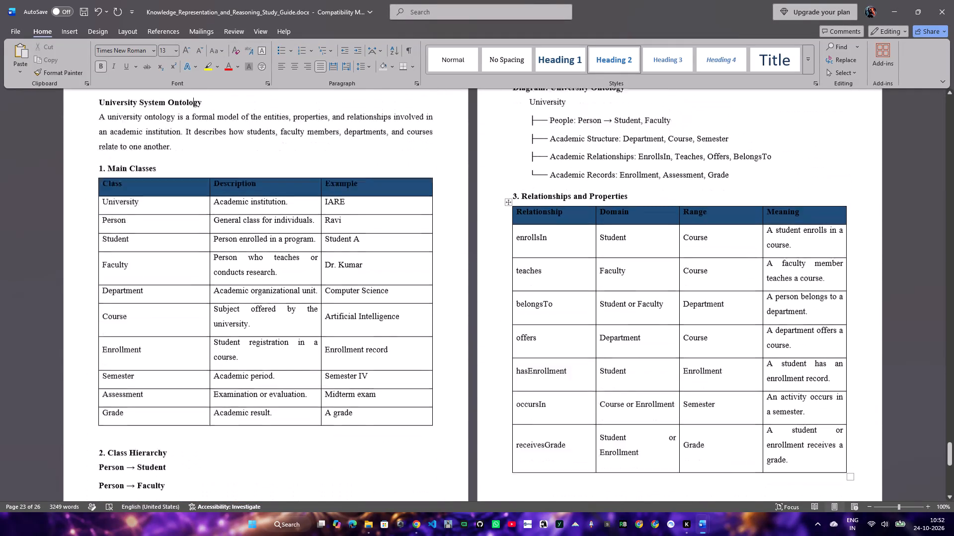
scroll(533, 315, "down", 20)
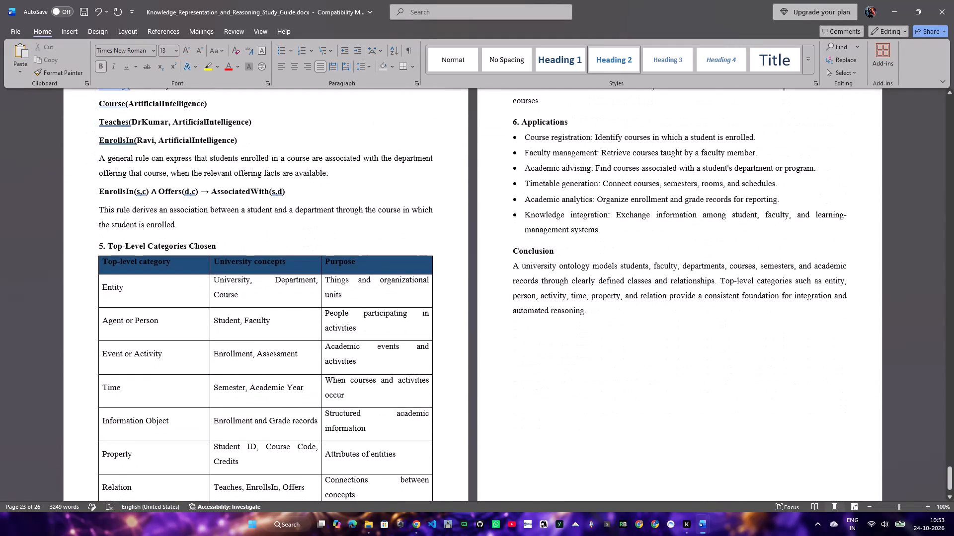
Delete the Conclusion heading and its paragraph on the university ontology at the end of the Q10 answer.
scroll(536, 308, "up", 6)
scroll(546, 330, "down", 5)
left_click_drag(593, 344, 503, 275)
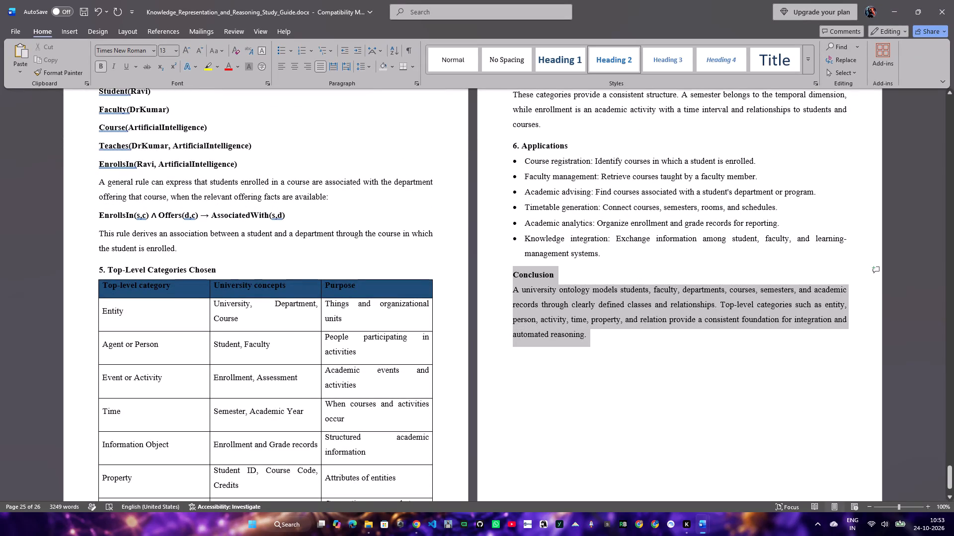
left_click_drag(503, 275, 503, 273)
key("BackSpace")
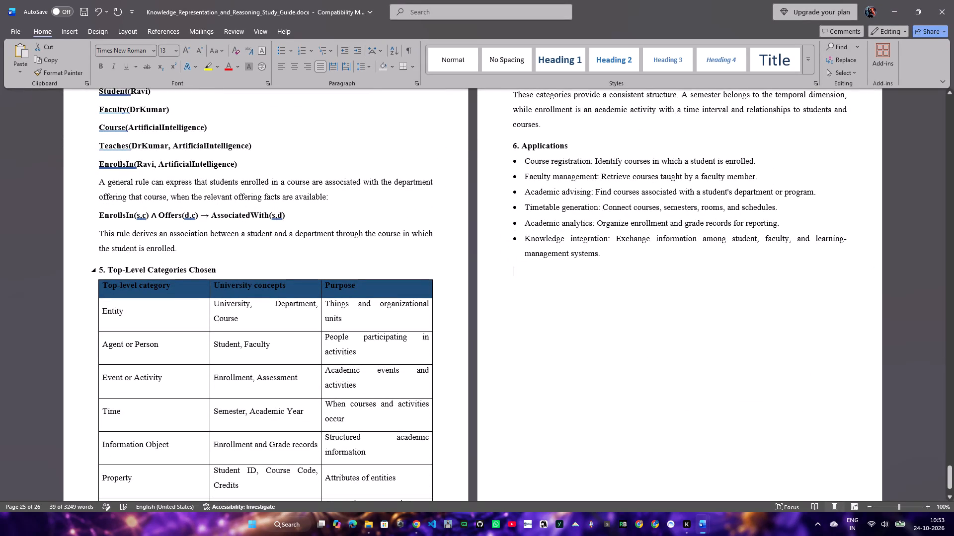
Shade the header row of the Top-Level Categories Chosen table in the Q10 answer light grey.
left_click_drag(416, 285, 85, 291)
left_click(170, 267)
left_click(351, 272)
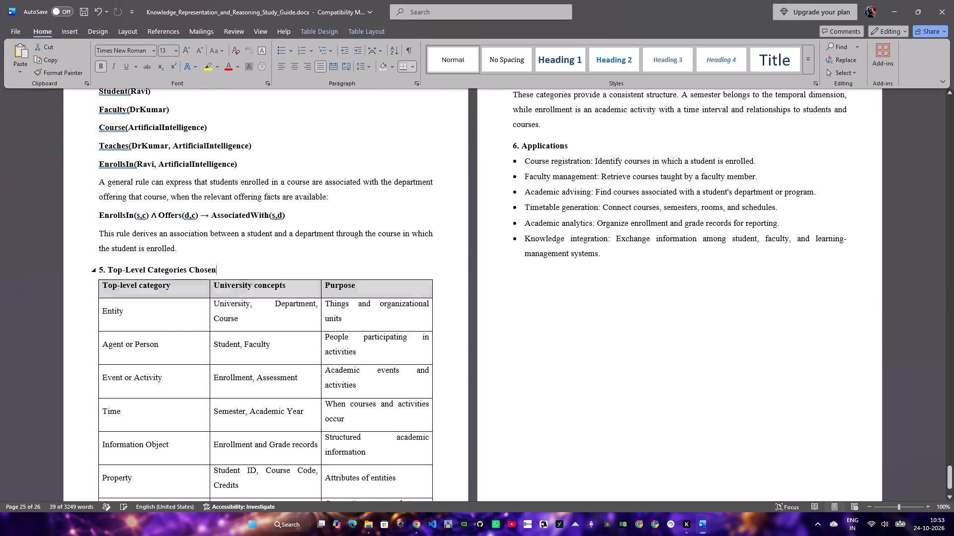
scroll(349, 272, "up", 5)
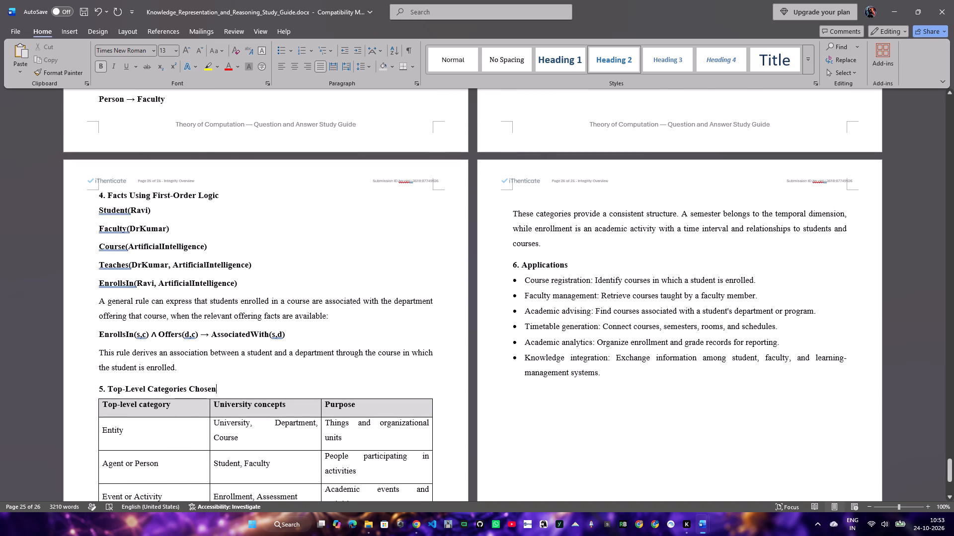
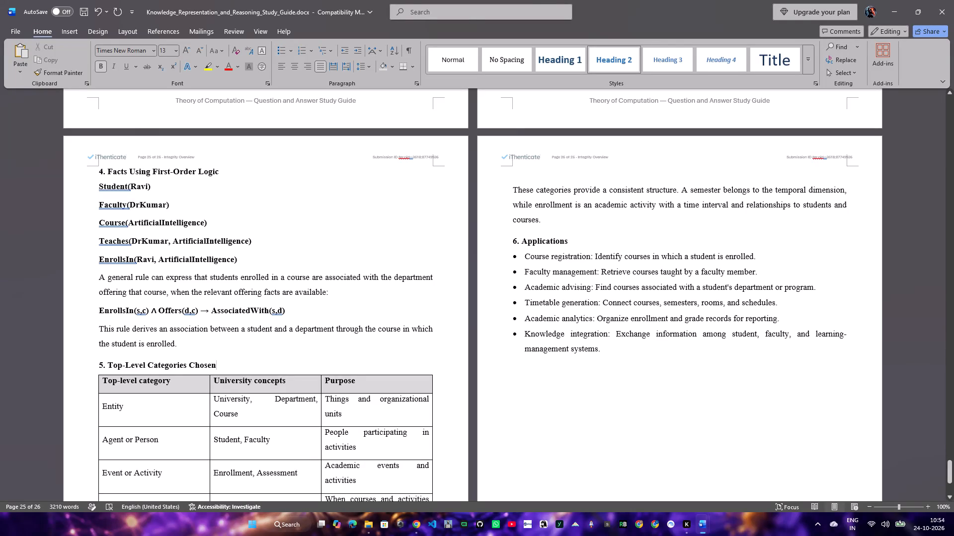
Shade the header row of the Relationships and Properties table in the Q10 answer light grey.
scroll(839, 329, "down", 5)
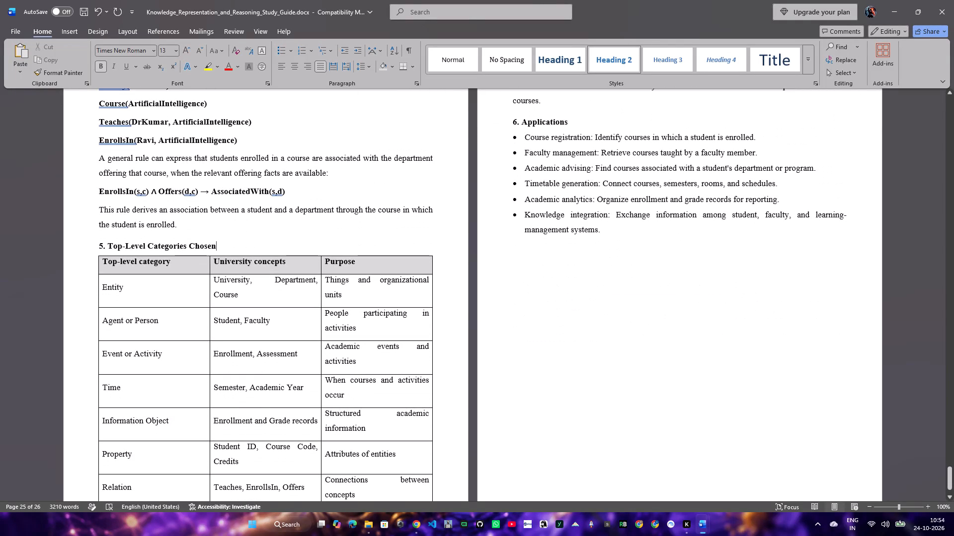
scroll(902, 332, "up", 13)
left_click(527, 276)
scroll(527, 276, "up", 5)
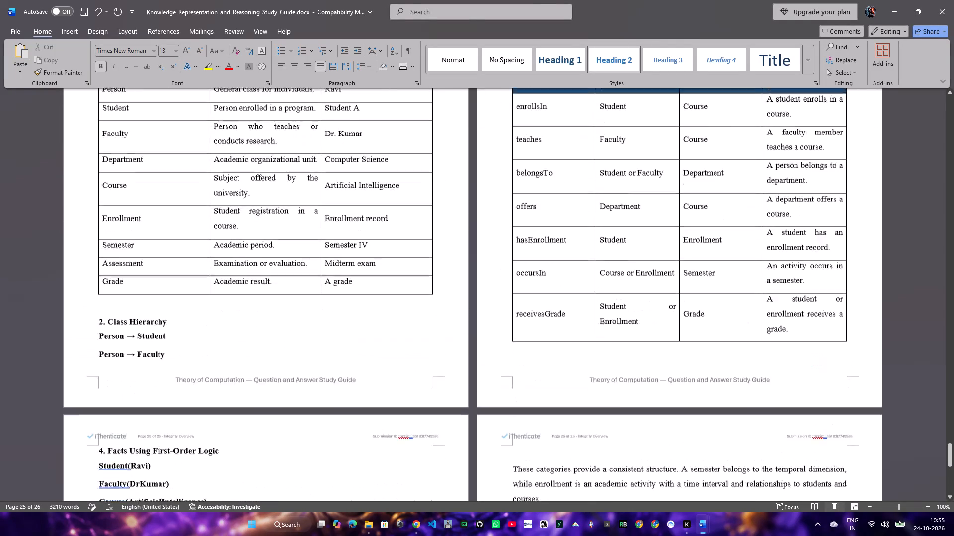
scroll(202, 301, "down", 7)
scroll(203, 300, "up", 12)
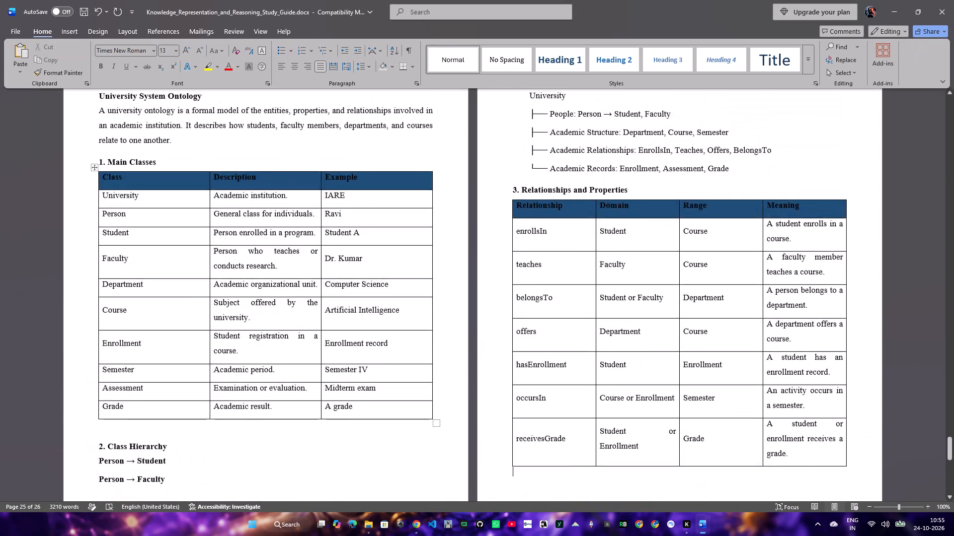
scroll(203, 299, "up", 8)
scroll(673, 409, "down", 4)
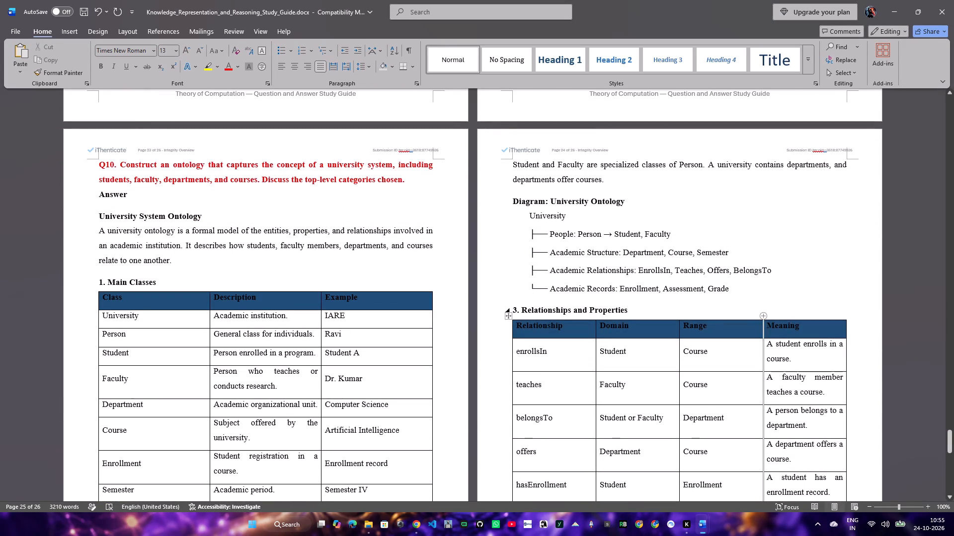
left_click_drag(824, 329, 497, 313)
left_click(585, 326)
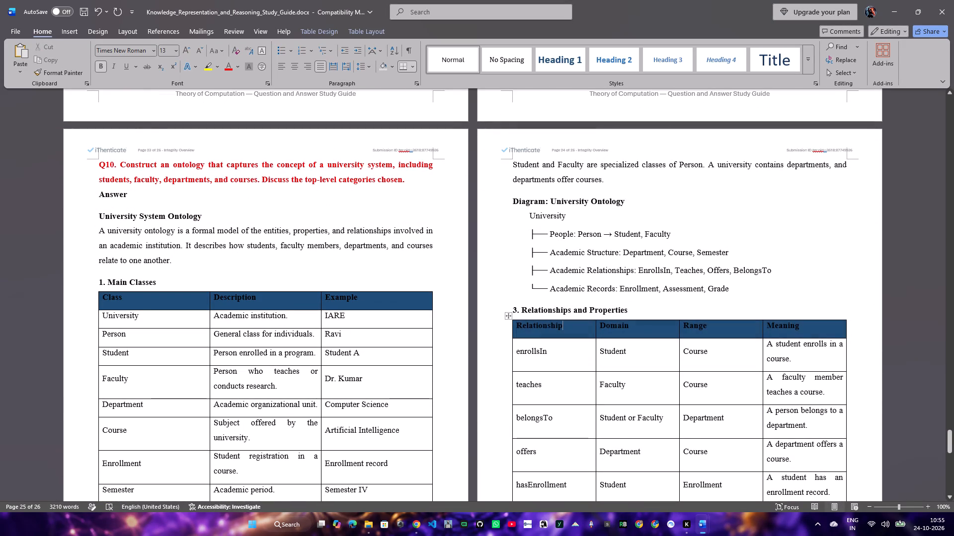
left_click_drag(522, 328, 807, 332)
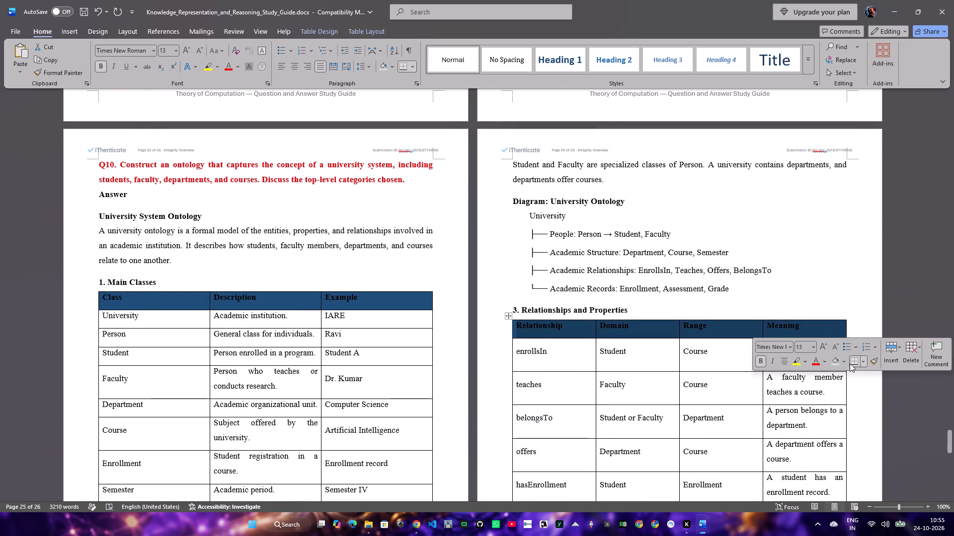
left_click(835, 363)
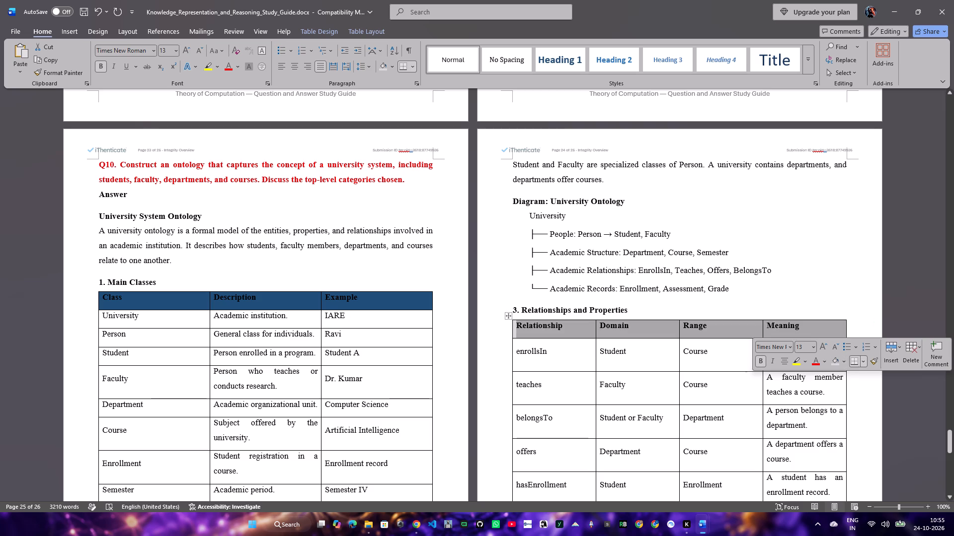
Shade the header row of the Main Classes table in the Q10 answer light grey.
left_click_drag(380, 306, 131, 296)
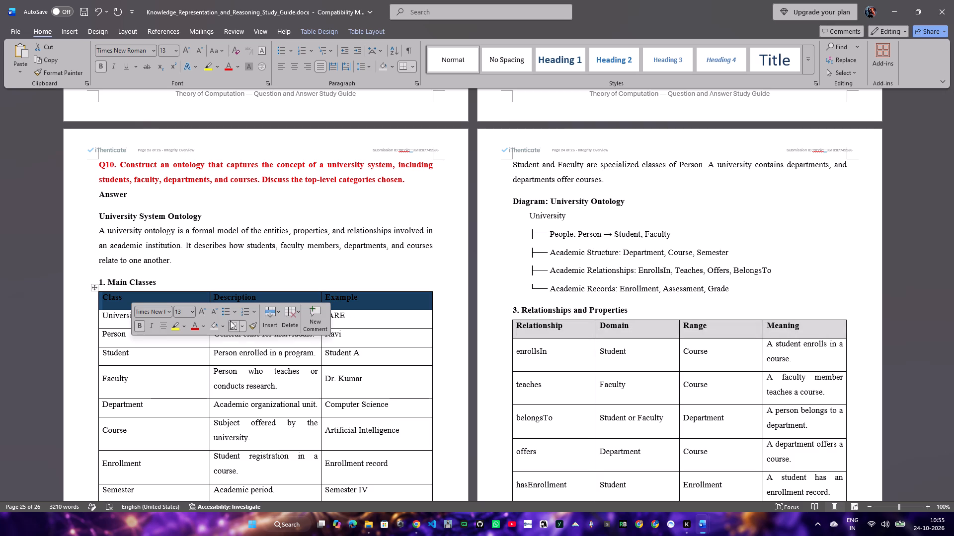
left_click(216, 327)
Shade the header row of the Methods for Addressing These Challenges table in the Q6 answer light grey.
scroll(394, 263, "down", 15)
scroll(426, 261, "up", 8)
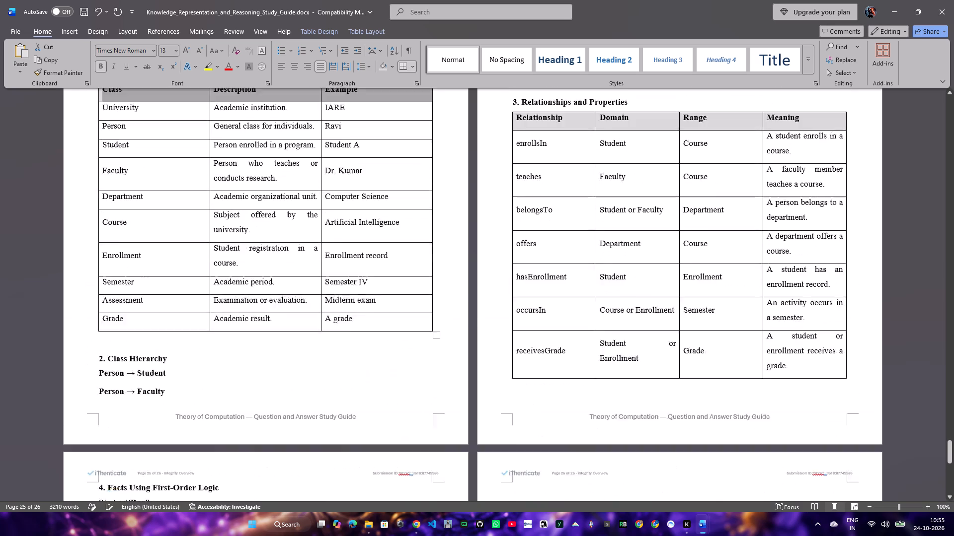
scroll(426, 260, "down", 20)
scroll(426, 260, "down", 6)
scroll(429, 272, "up", 20)
scroll(429, 272, "up", 2)
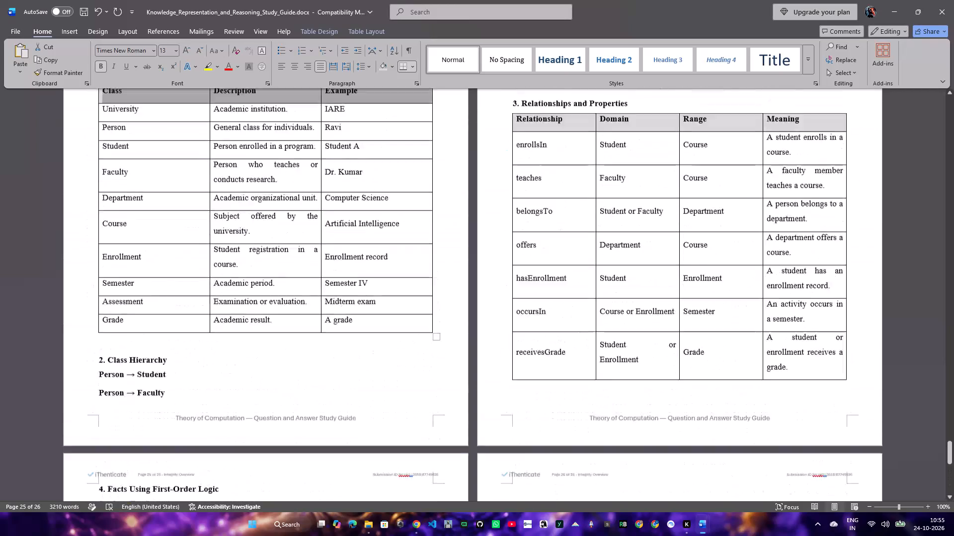
scroll(430, 270, "up", 20)
scroll(430, 270, "up", 20)
scroll(430, 270, "up", 16)
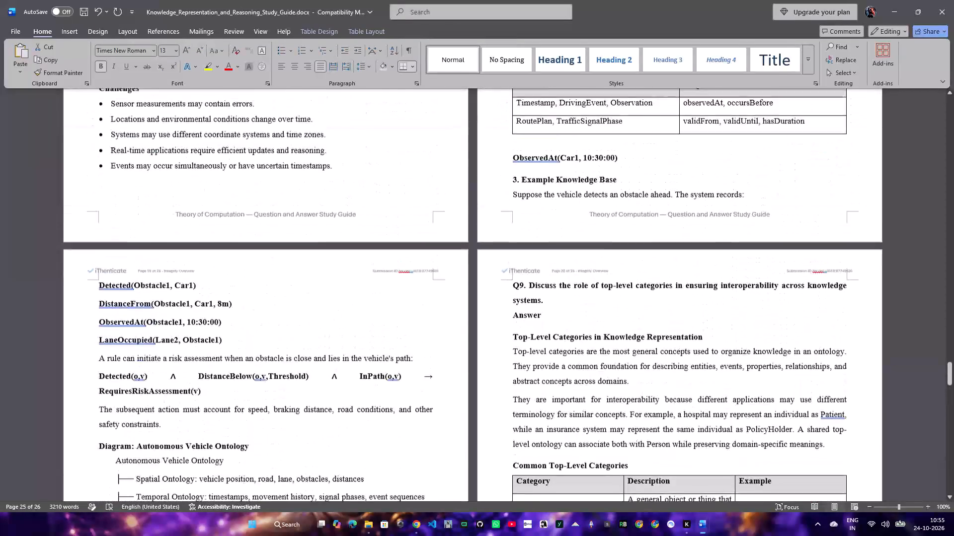
scroll(424, 268, "up", 20)
scroll(424, 268, "up", 2)
scroll(422, 266, "down", 6)
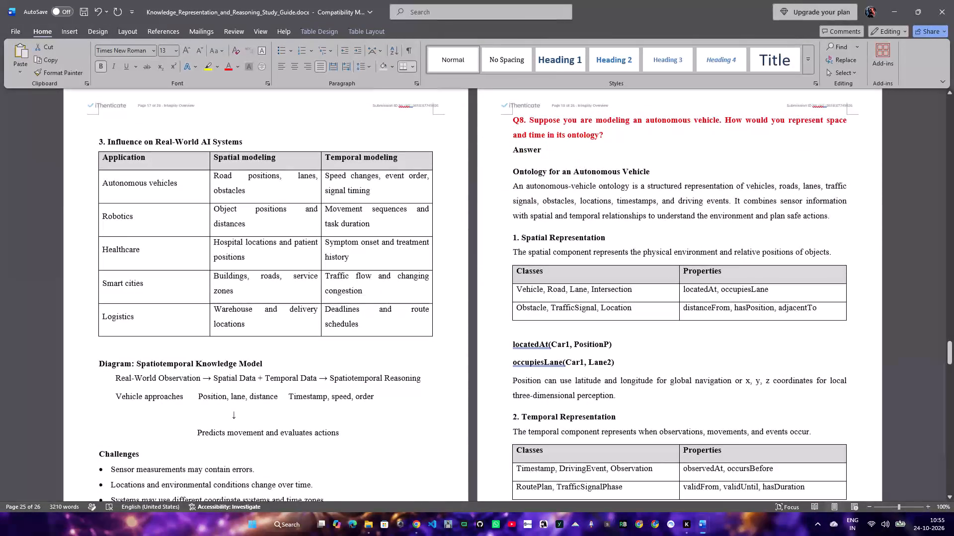
scroll(542, 299, "up", 18)
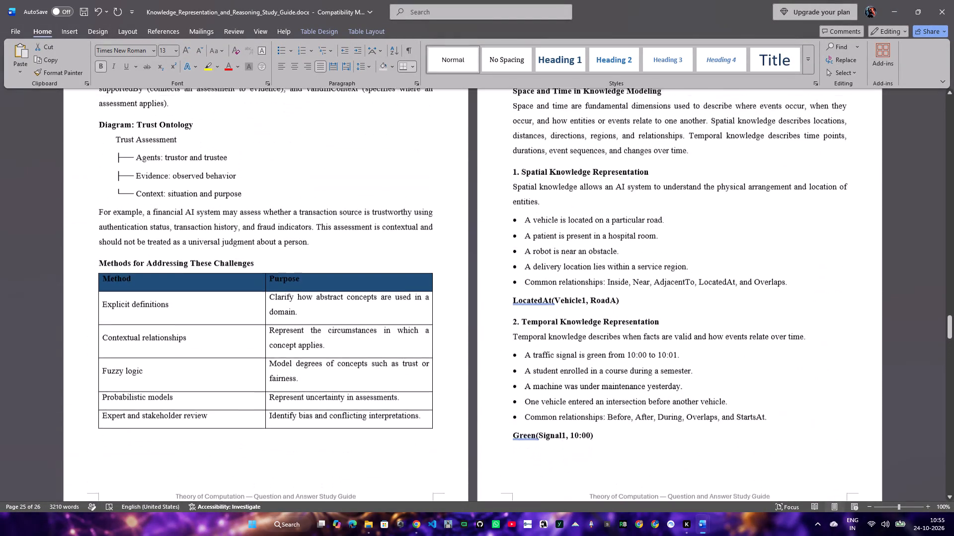
scroll(542, 297, "up", 3)
left_click_drag(349, 336, 119, 330)
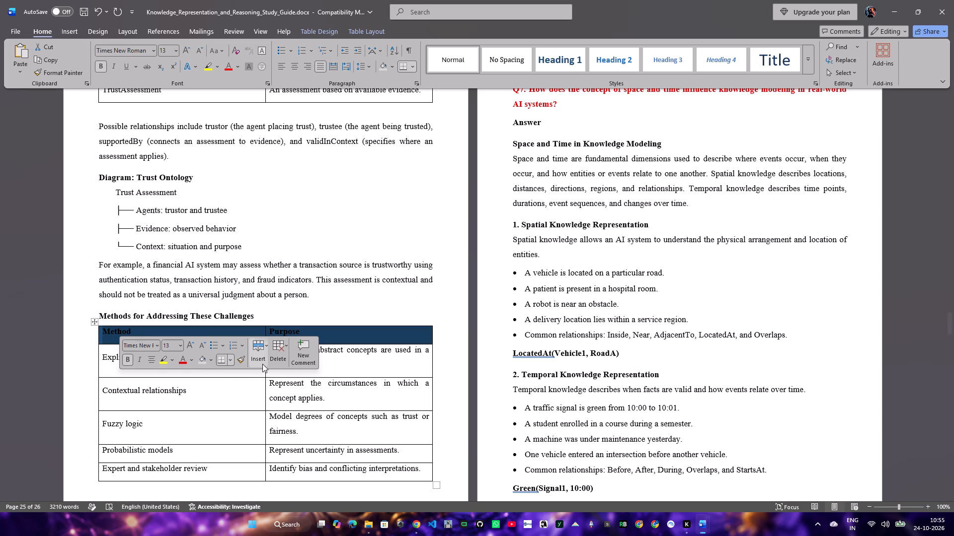
left_click(207, 357)
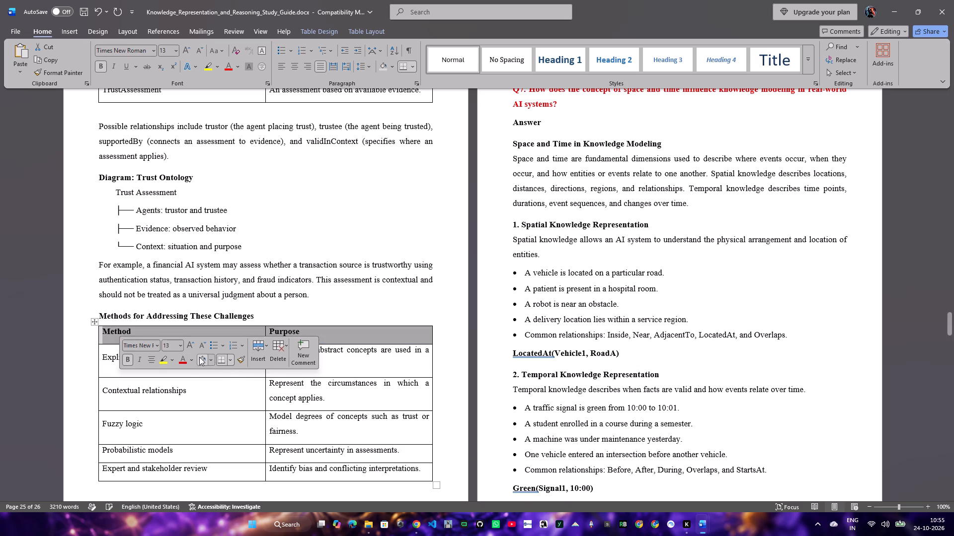
Colour the Q4 question about syllogism in Aristotelian logic red.
scroll(298, 276, "up", 14)
scroll(369, 324, "down", 7)
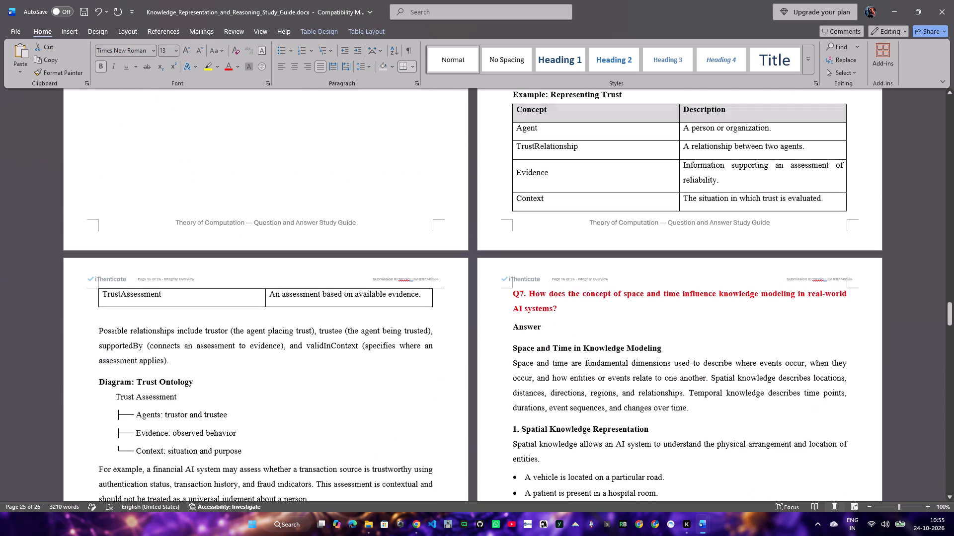
scroll(482, 252, "up", 5)
scroll(514, 182, "up", 20)
scroll(514, 182, "up", 4)
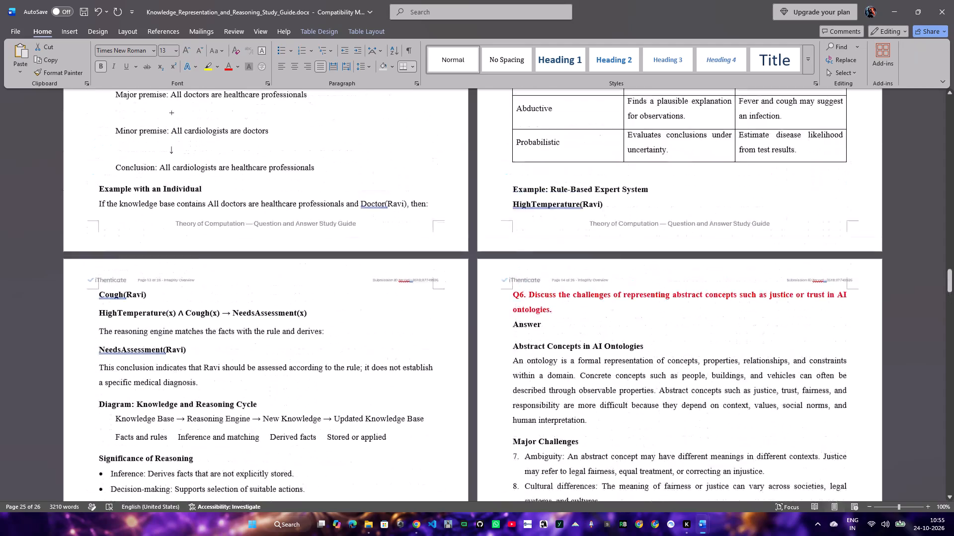
scroll(458, 187, "up", 20)
scroll(458, 187, "up", 5)
scroll(449, 186, "down", 5)
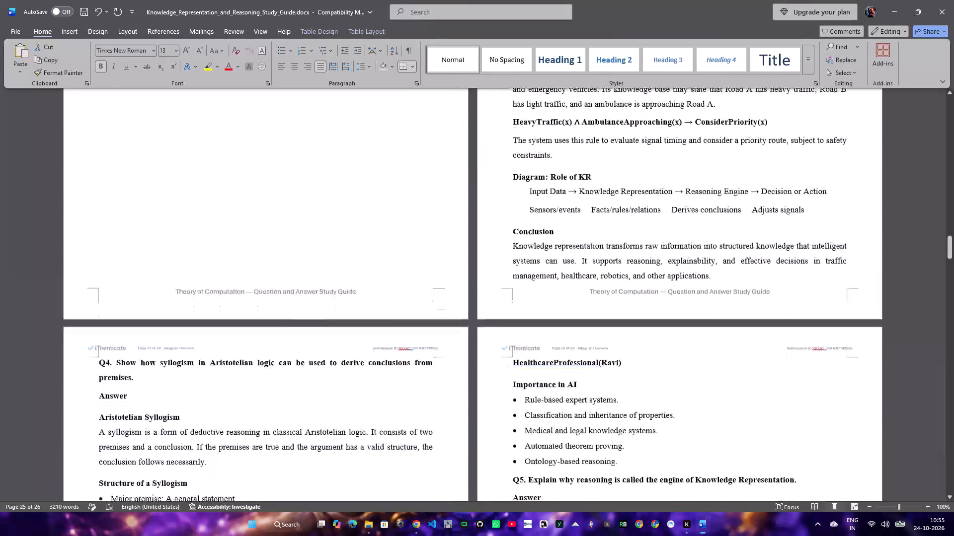
left_click_drag(151, 372, 86, 363)
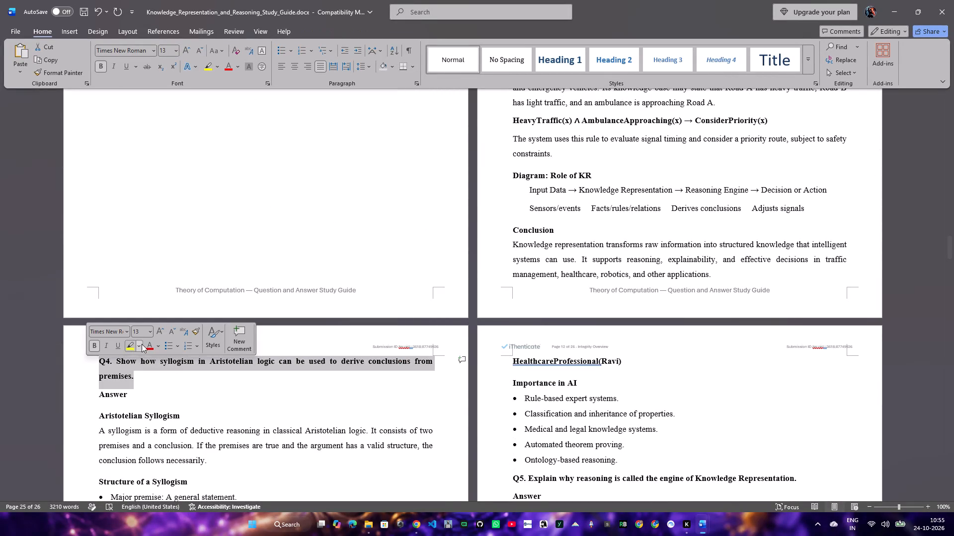
left_click(147, 346)
Colour the Q3 question about the significance of Knowledge Representation in intelligent systems red.
scroll(256, 301, "up", 18)
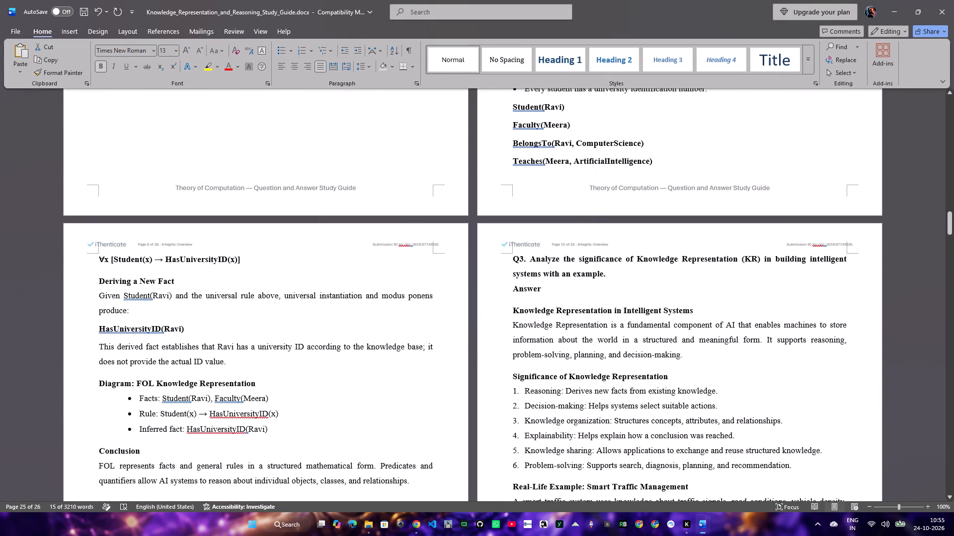
left_click_drag(603, 274, 519, 264)
left_click(582, 251)
Colour the Q2 question about representing facts in First-Order Logic and the Answer line below it red.
scroll(533, 271, "up", 7)
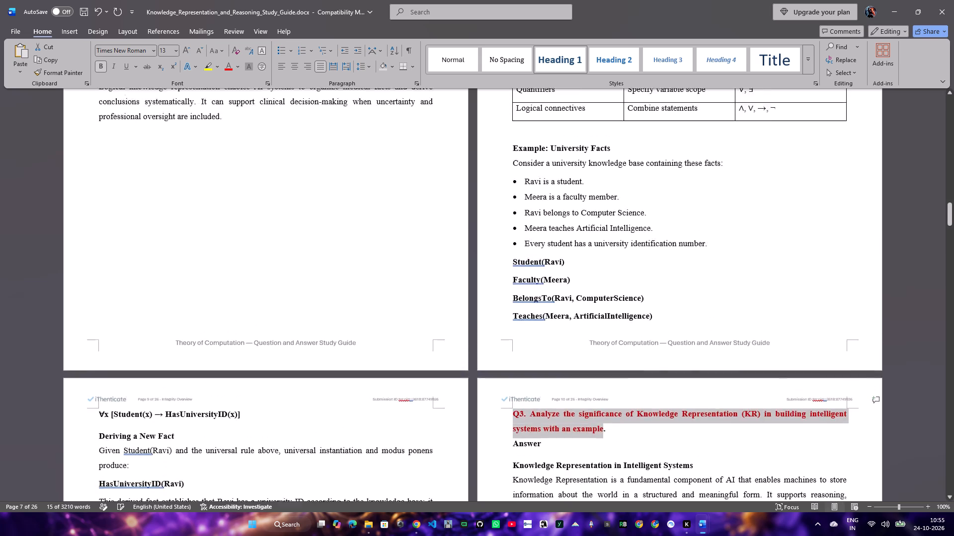
scroll(530, 269, "up", 4)
left_click(530, 267)
scroll(529, 267, "down", 10)
scroll(477, 303, "up", 10)
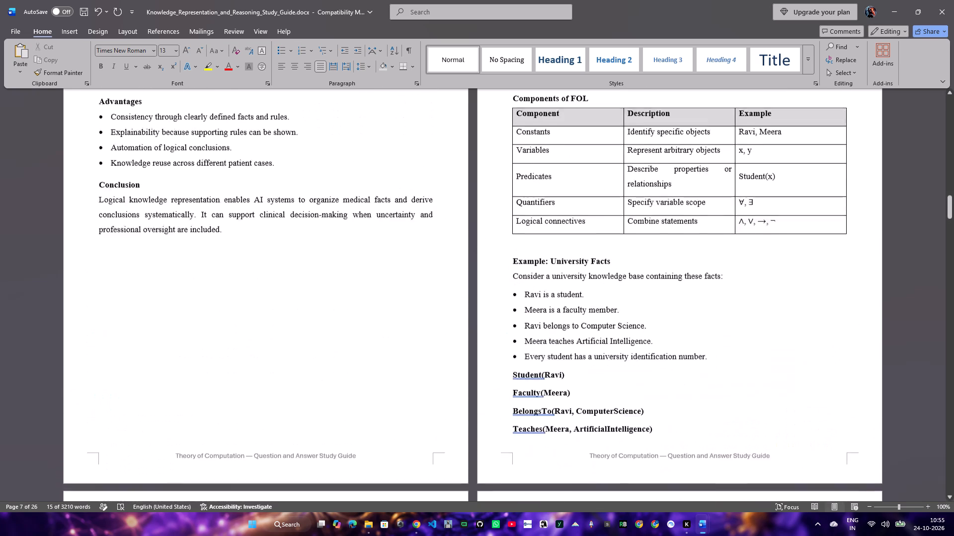
scroll(477, 302, "up", 11)
left_click_drag(541, 269, 502, 252)
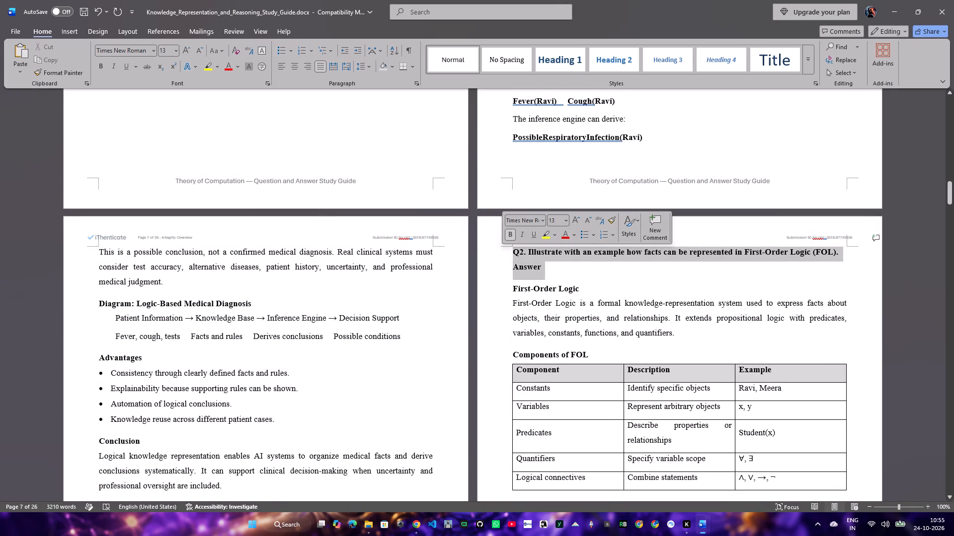
left_click(560, 237)
Colour the Q1 question about representing knowledge in logic using real-life AI applications red.
scroll(473, 290, "up", 6)
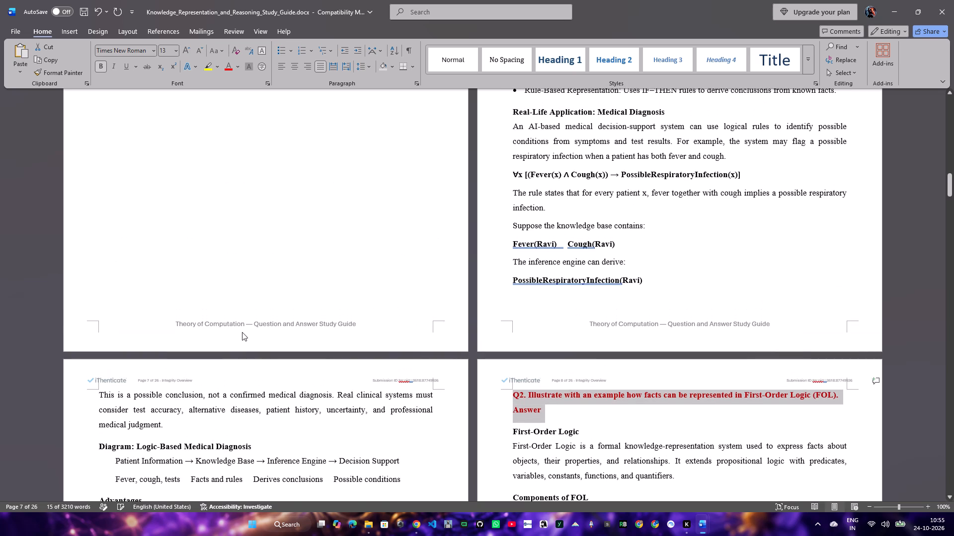
scroll(279, 322, "up", 11)
scroll(488, 256, "up", 6)
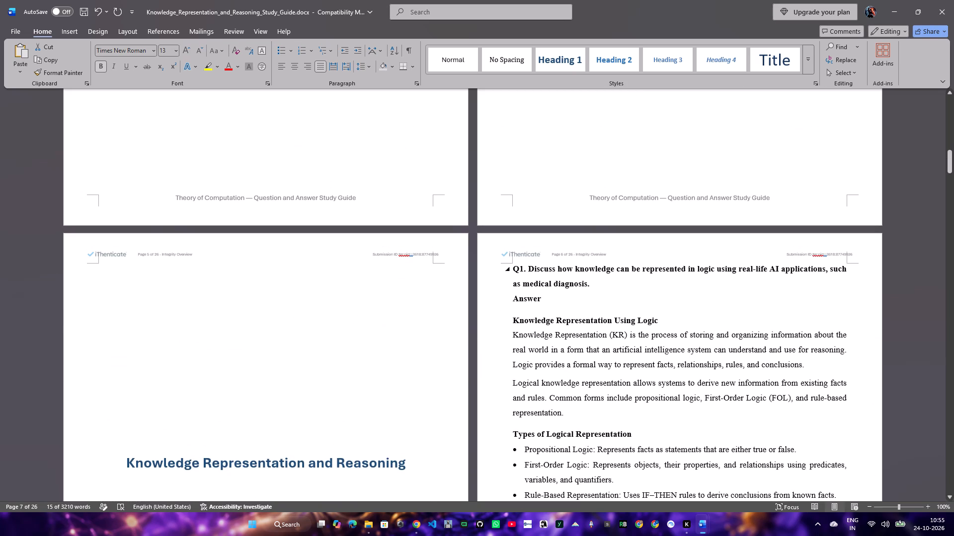
left_click_drag(592, 280, 507, 269)
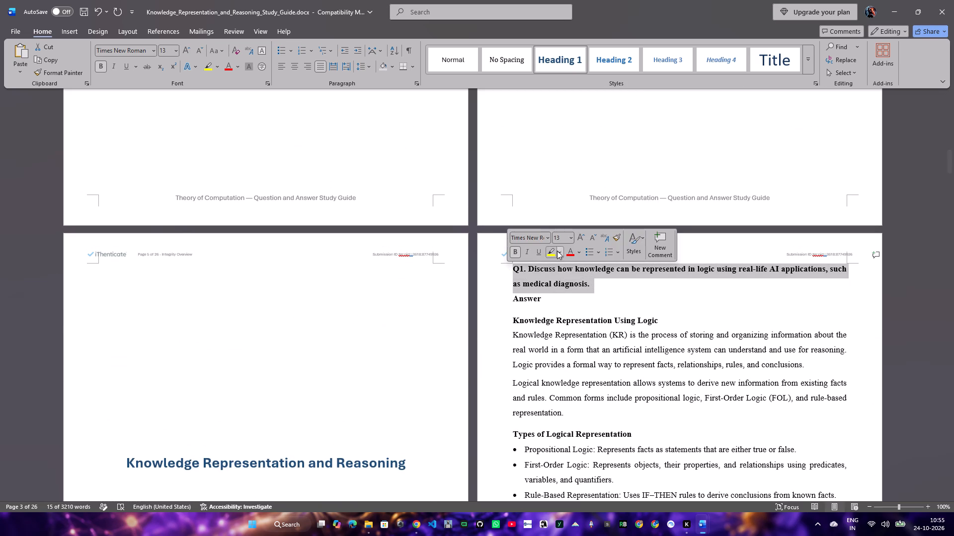
left_click(568, 253)
left_click(562, 287)
Colour the Q9 question about the role of top-level categories in interoperability red.
scroll(564, 288, "down", 5)
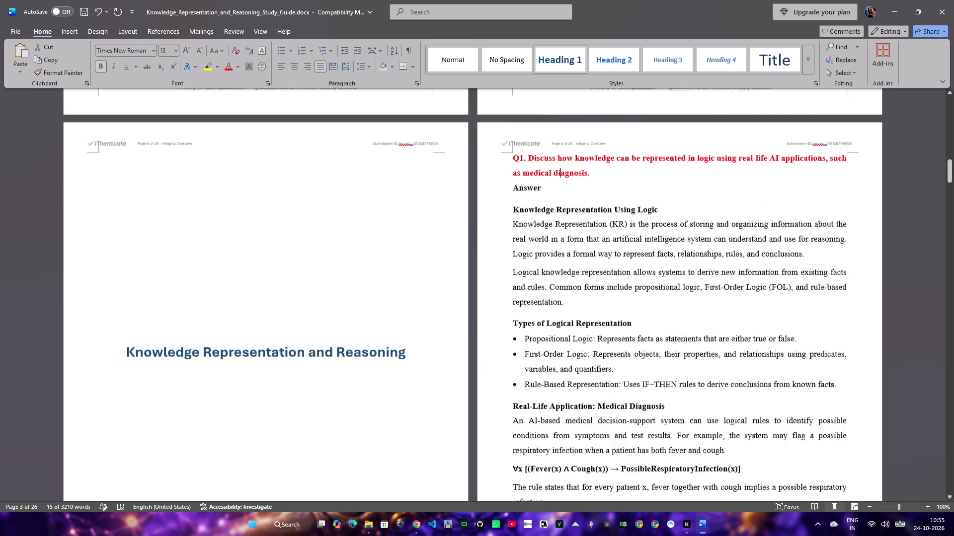
scroll(564, 290, "down", 20)
scroll(564, 290, "down", 20)
scroll(564, 290, "down", 6)
scroll(565, 285, "down", 20)
scroll(565, 285, "down", 20)
scroll(565, 285, "down", 12)
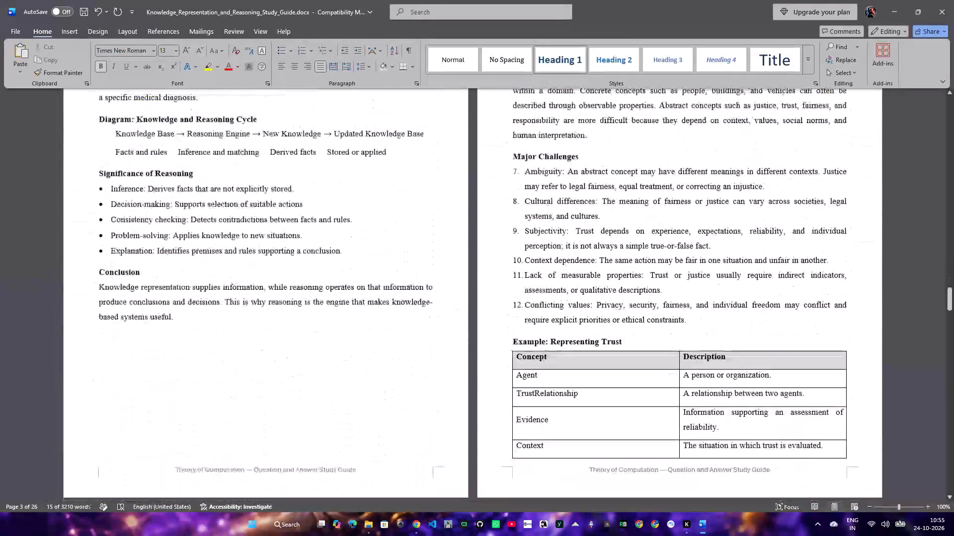
scroll(565, 277, "down", 20)
scroll(565, 277, "down", 15)
scroll(560, 275, "up", 2)
scroll(559, 272, "down", 14)
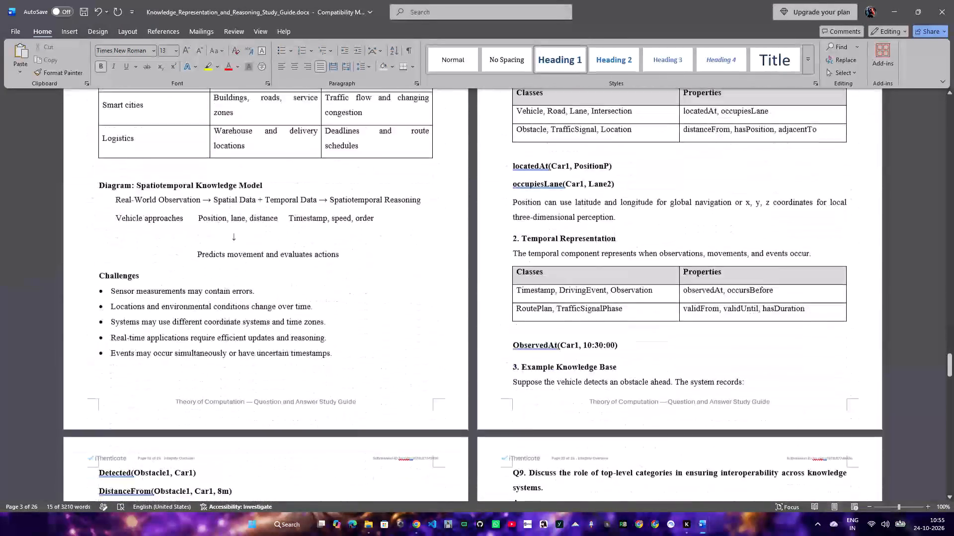
scroll(558, 273, "down", 20)
scroll(558, 273, "down", 20)
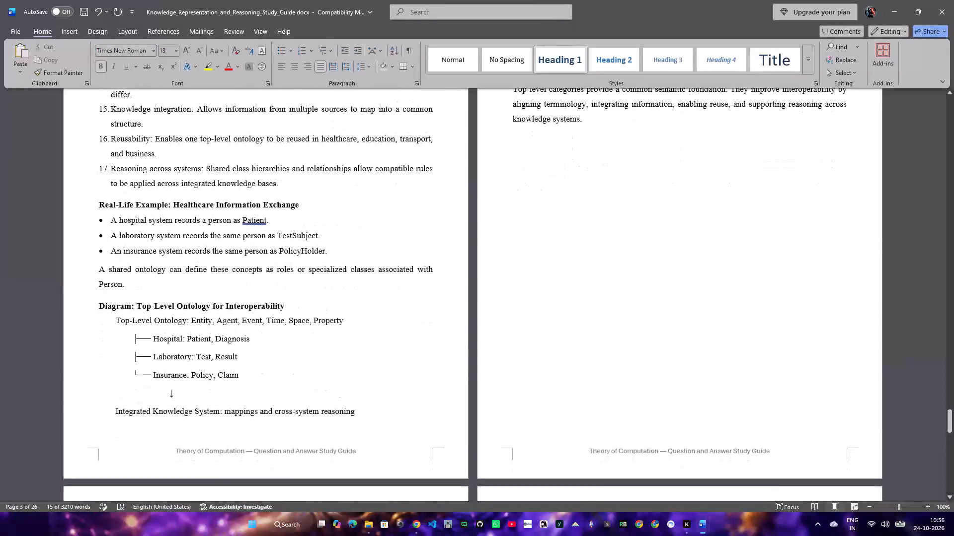
scroll(559, 272, "down", 7)
scroll(559, 272, "up", 20)
scroll(559, 272, "up", 6)
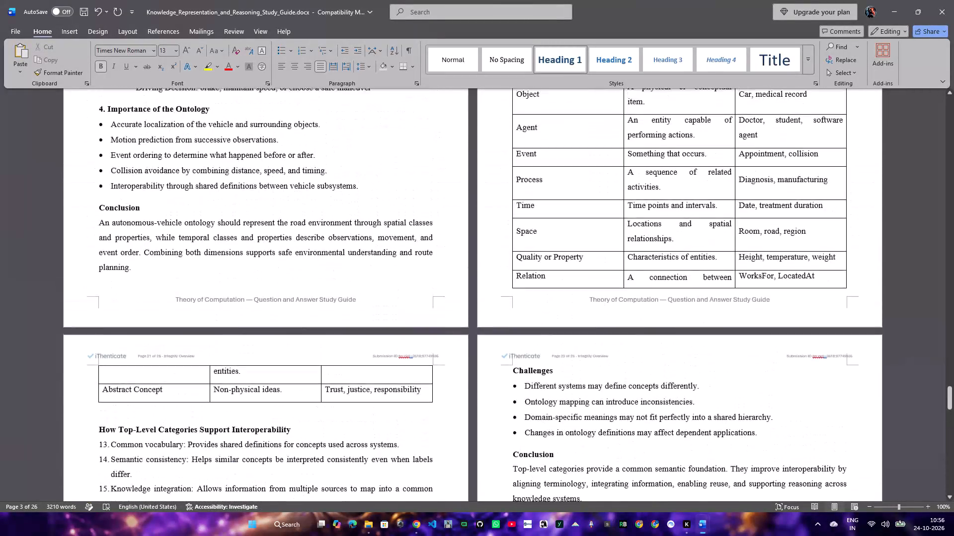
scroll(559, 272, "up", 15)
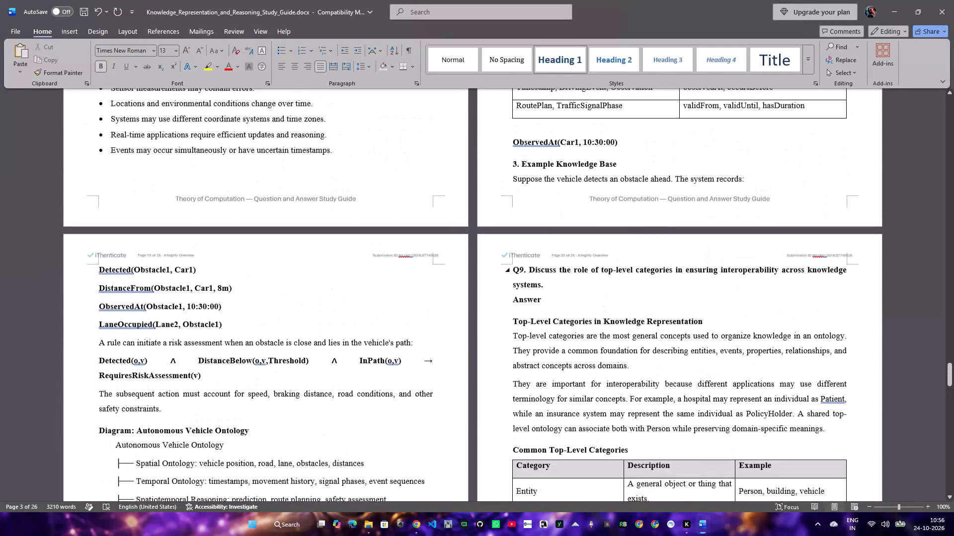
left_click_drag(549, 282, 504, 278)
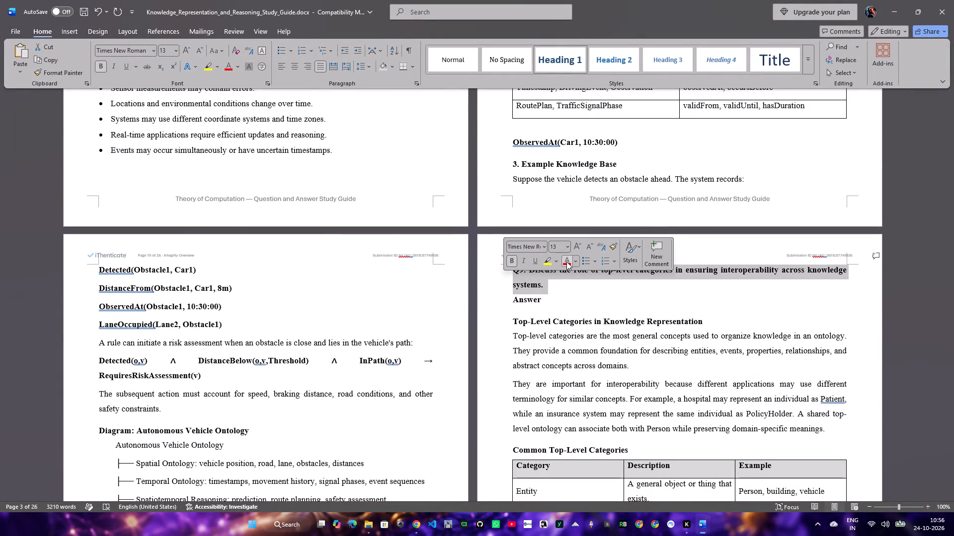
left_click(566, 262)
Review the question headings from Q9 back towards the start of the guide for any not yet coloured red.
scroll(498, 268, "up", 16)
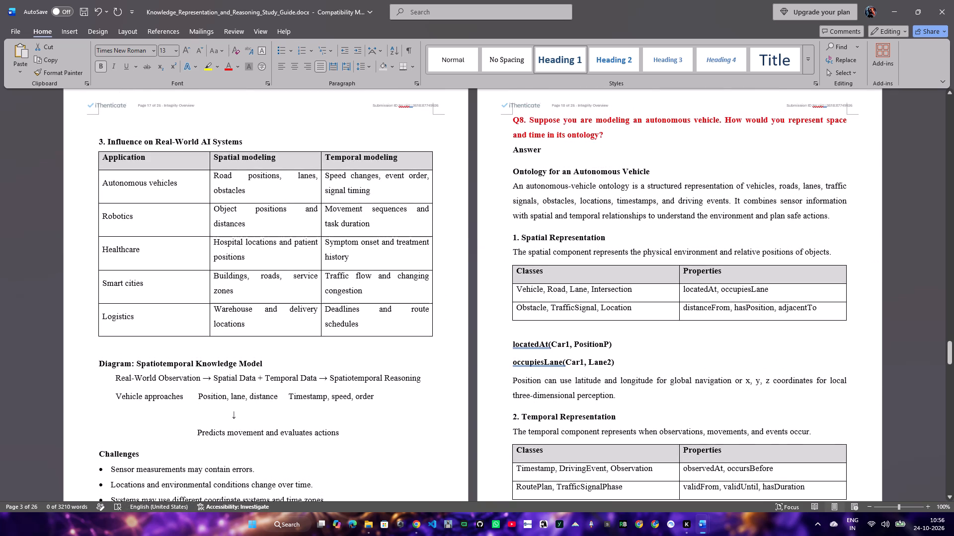
scroll(529, 224, "down", 14)
scroll(531, 246, "down", 11)
scroll(531, 249, "up", 1)
scroll(531, 248, "down", 8)
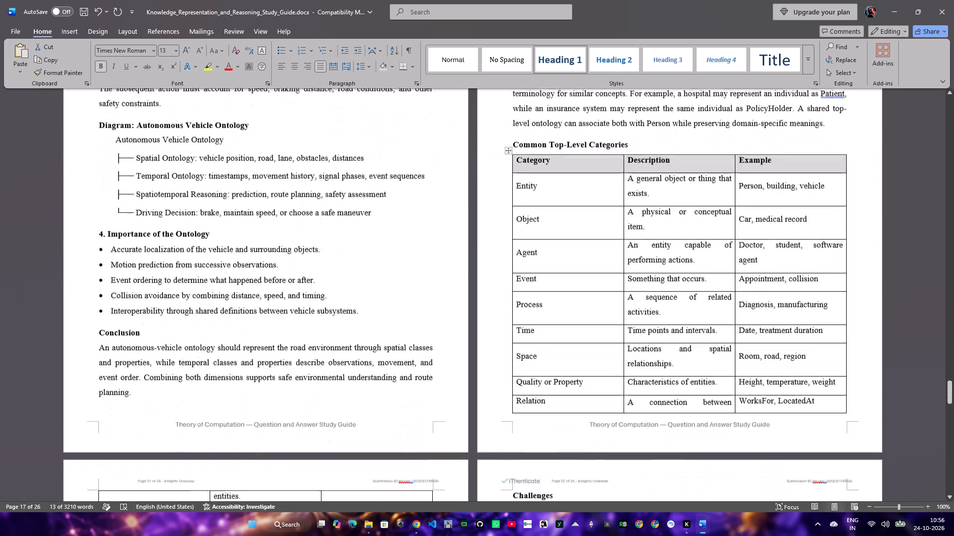
scroll(532, 246, "down", 11)
scroll(533, 245, "up", 20)
scroll(533, 245, "up", 1)
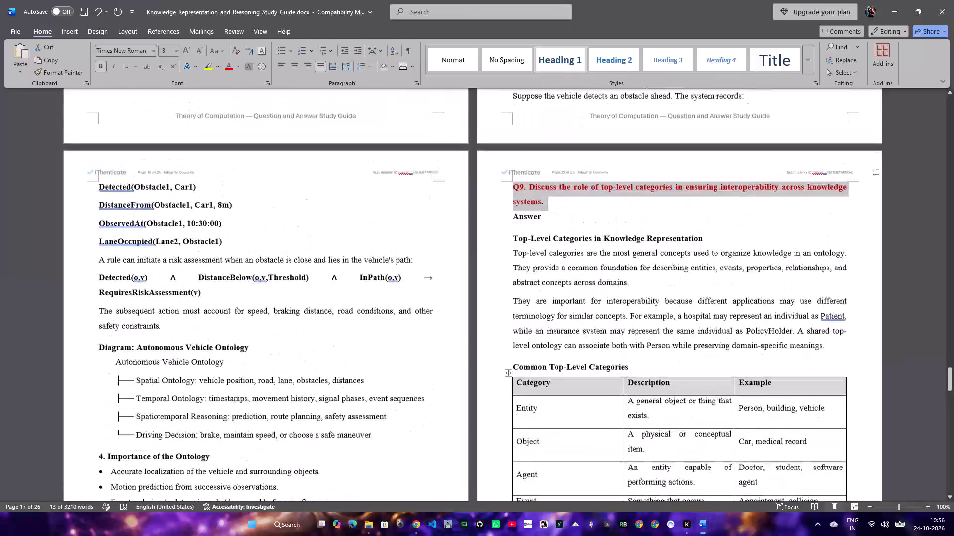
scroll(531, 240, "up", 20)
scroll(531, 240, "up", 20)
scroll(531, 240, "up", 12)
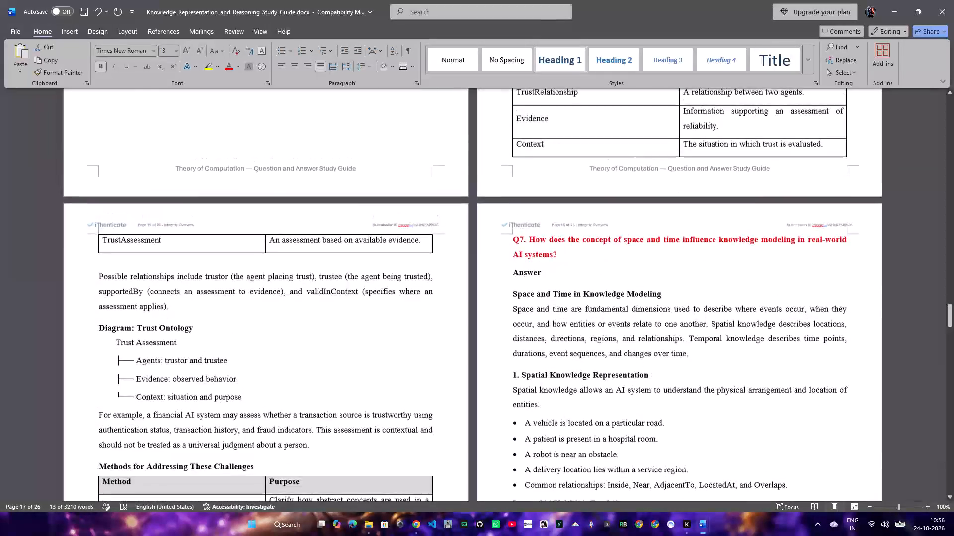
scroll(531, 243, "up", 20)
scroll(531, 243, "up", 20)
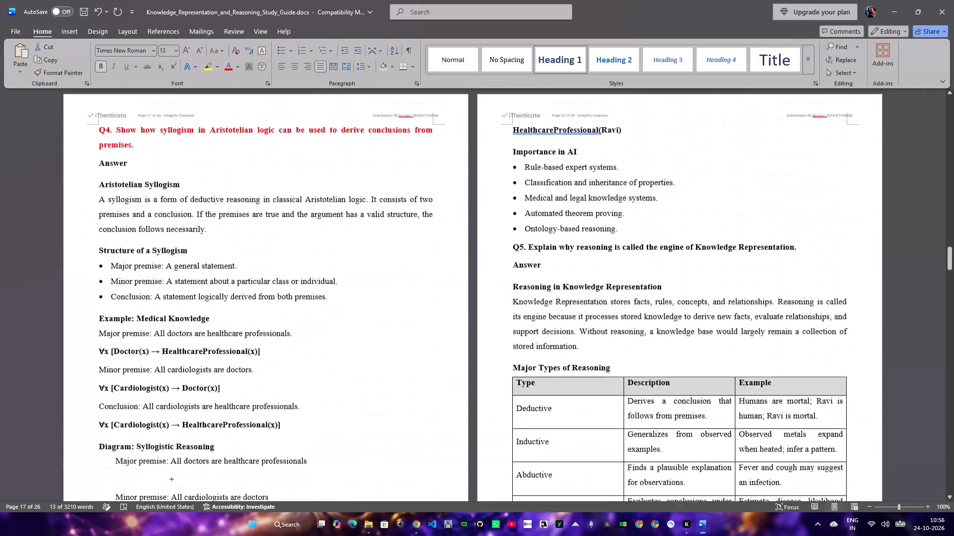
scroll(529, 238, "up", 20)
scroll(529, 238, "up", 20)
Colour the Q5 question about reasoning as the engine of Knowledge Representation red.
scroll(528, 237, "down", 16)
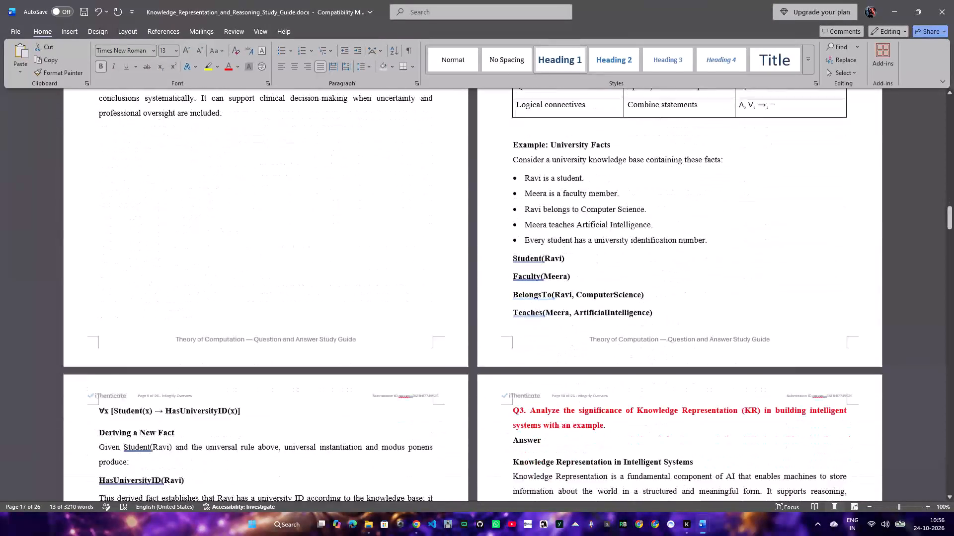
scroll(529, 245, "down", 1)
scroll(529, 245, "up", 1)
scroll(529, 244, "down", 8)
scroll(529, 243, "up", 3)
scroll(528, 242, "down", 20)
scroll(528, 242, "down", 1)
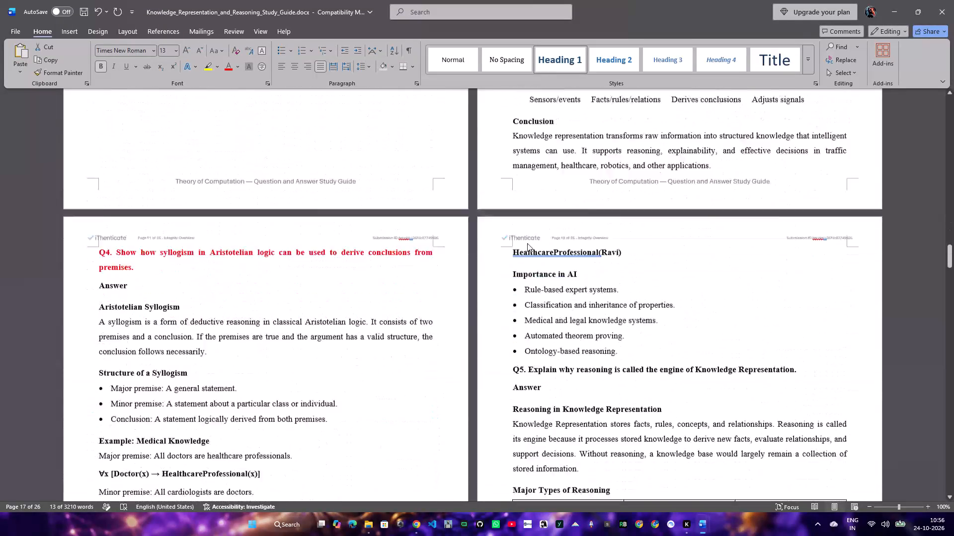
scroll(527, 243, "down", 19)
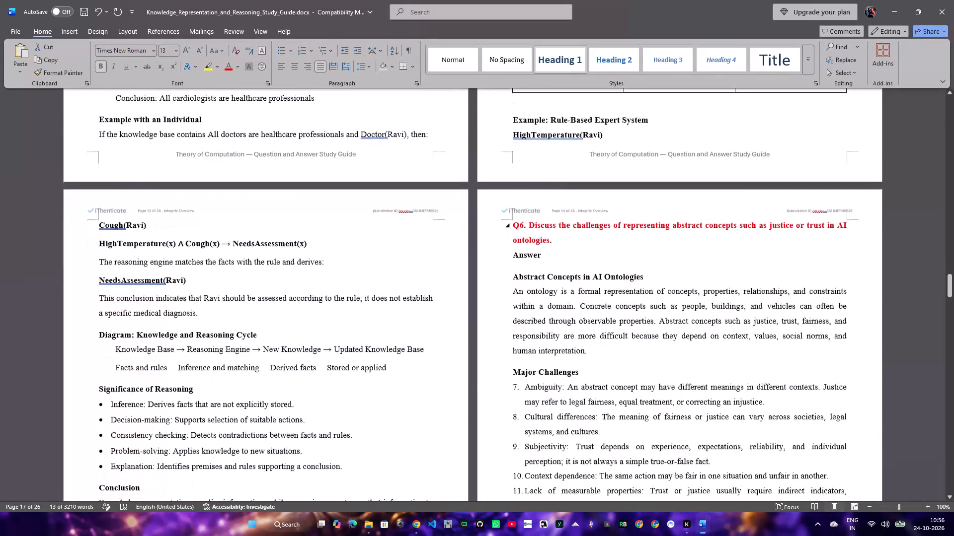
scroll(527, 244, "up", 14)
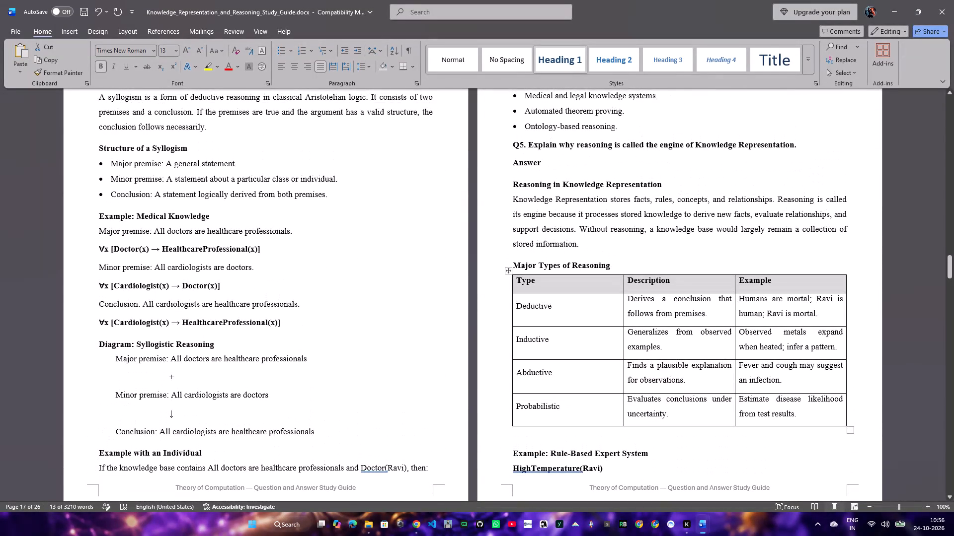
left_click_drag(513, 143, 810, 144)
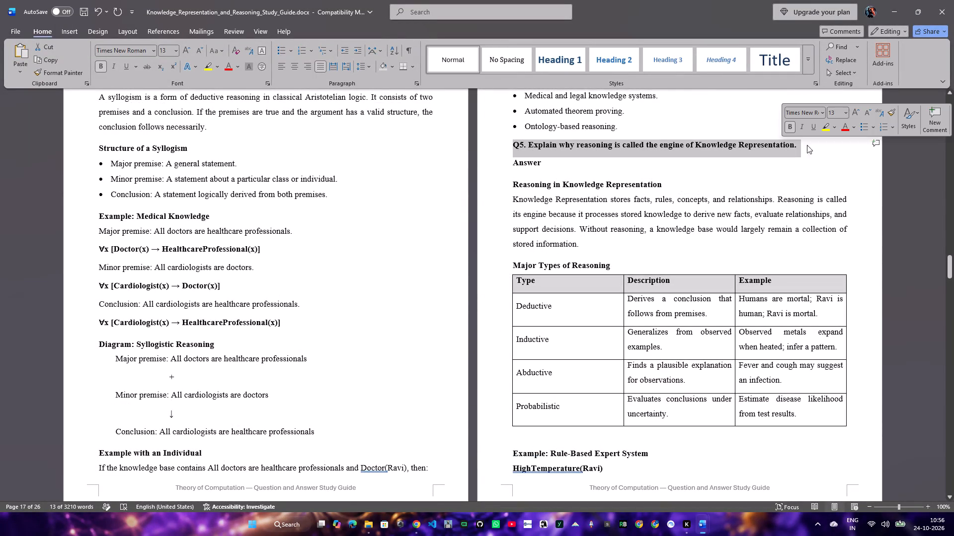
left_click(841, 129)
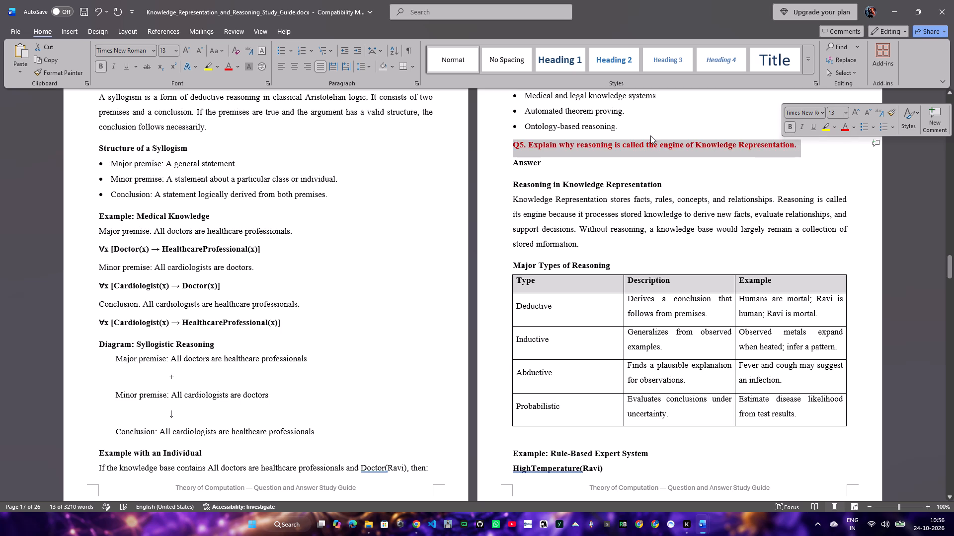
Insert an empty, unbulleted line between the Importance in AI list and the Q5 question, and save the document.
left_click(645, 127)
key("Return")
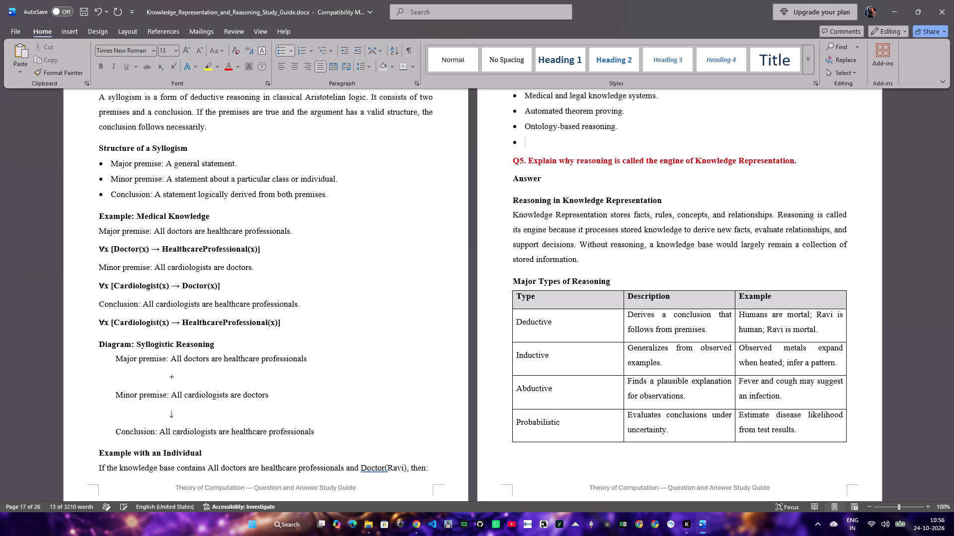
key("BackSpace")
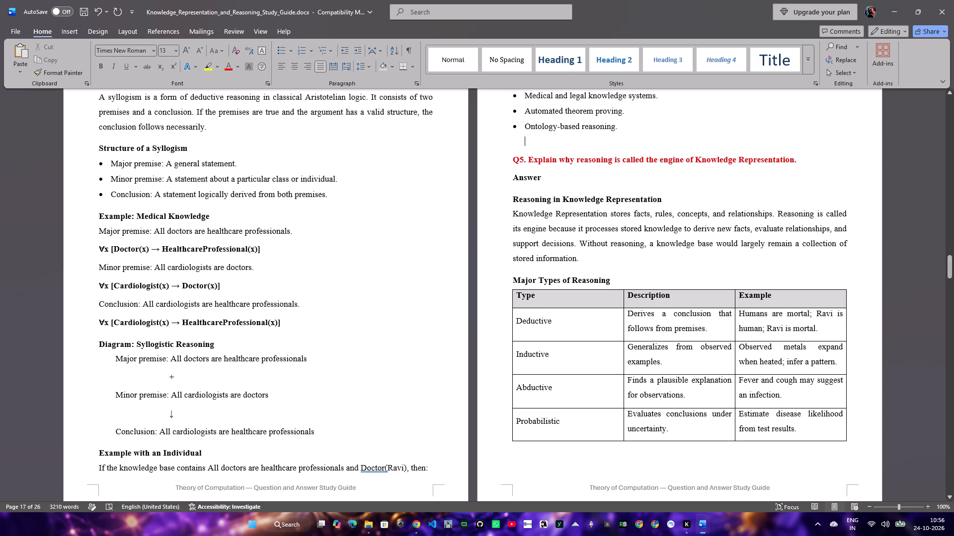
key("ctrl+s")
key("ctrl+s")
key("ctrl+s")
Change the last two digits of the roll number in the iThenticate cover page's PDF title to 12.
scroll(244, 228, "up", 11)
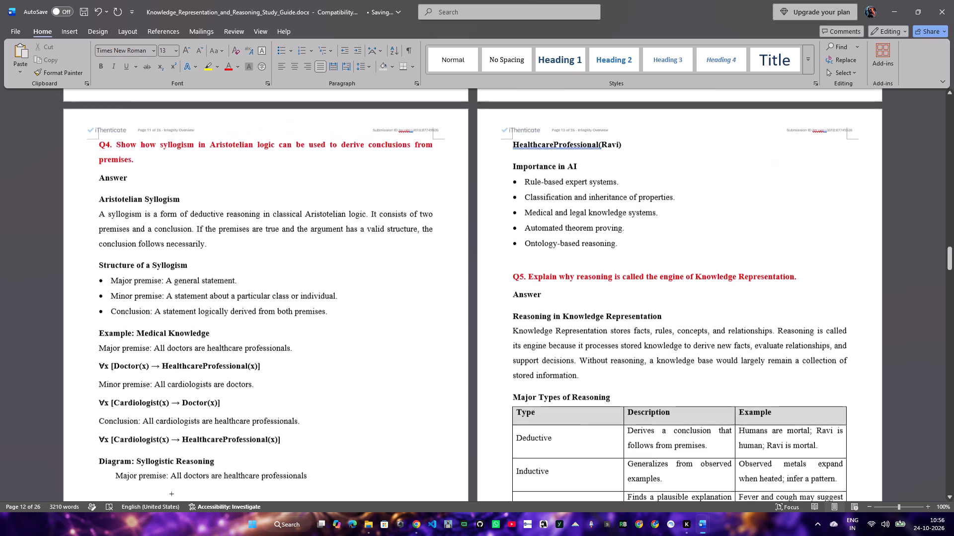
scroll(244, 228, "up", 3)
middle_click(245, 228)
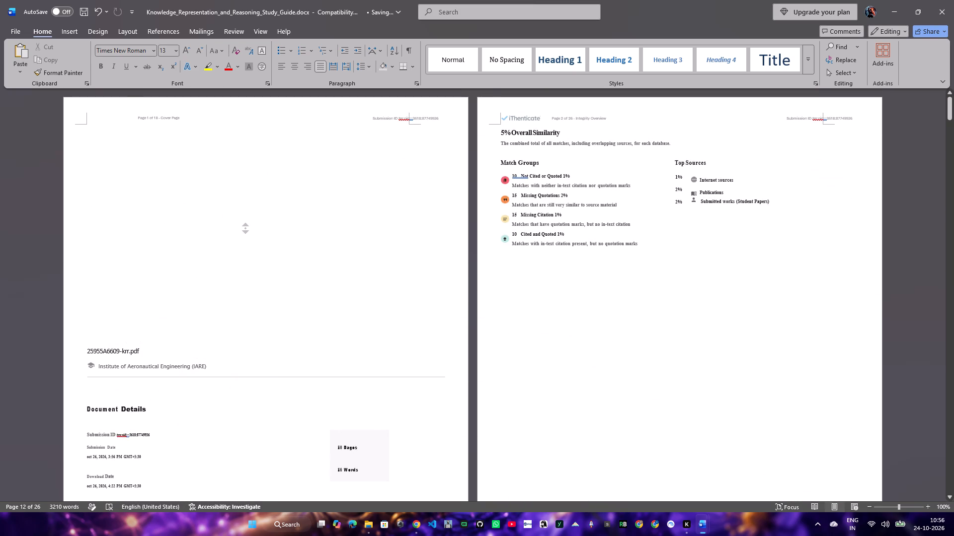
left_click(297, 177)
scroll(297, 178, "down", 12)
scroll(298, 175, "up", 5)
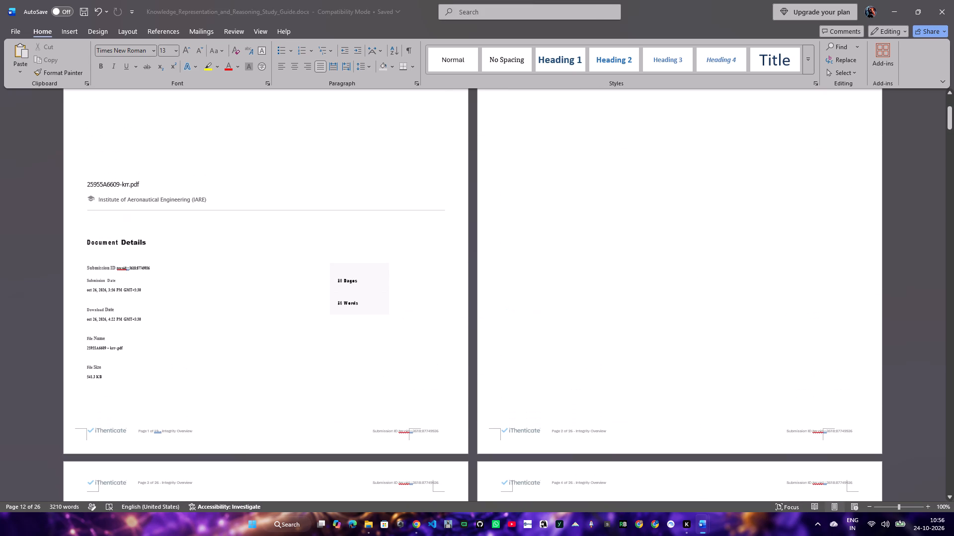
left_click(118, 184)
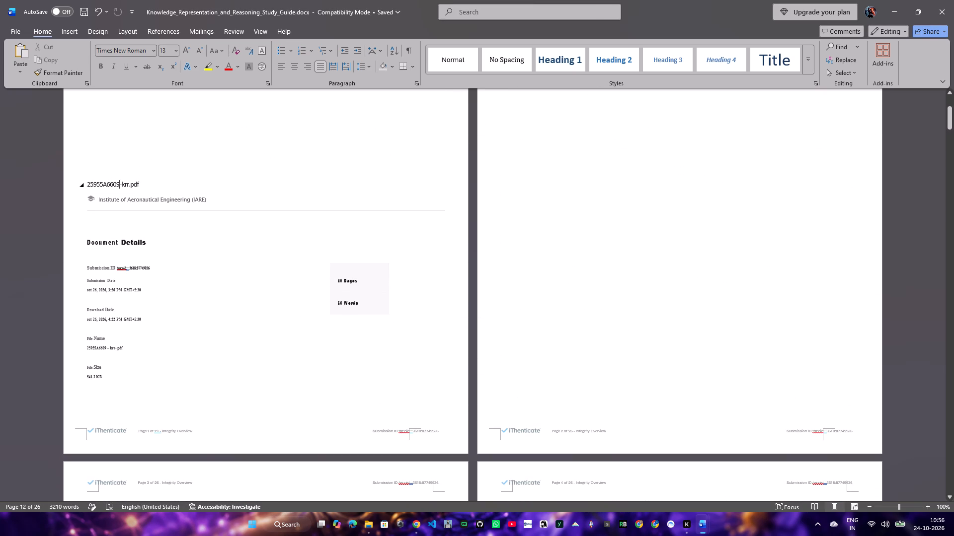
key("BackSpace")
key("BackSpace")
type("12")
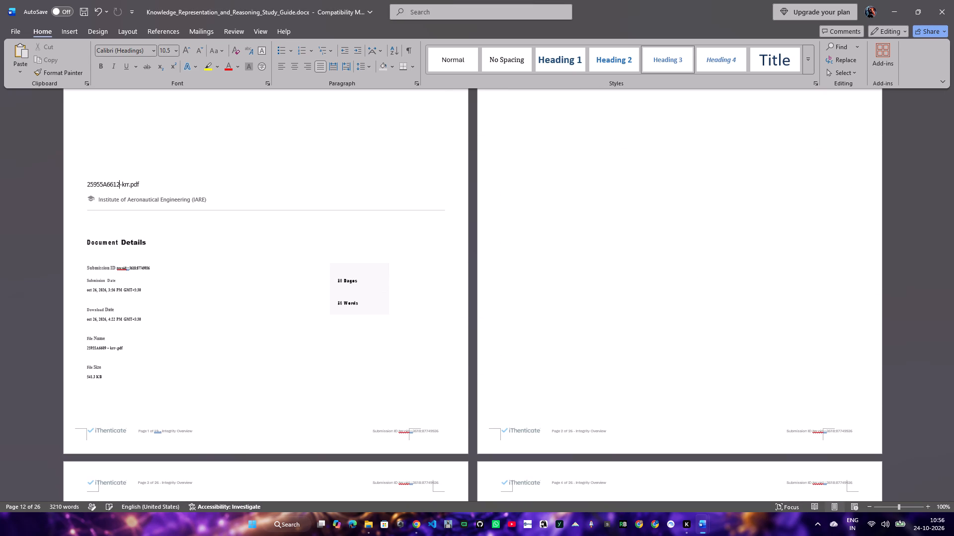
Change the last two digits of the roll number in the Document Details File Name entry to 12, and save.
scroll(125, 304, "down", 2)
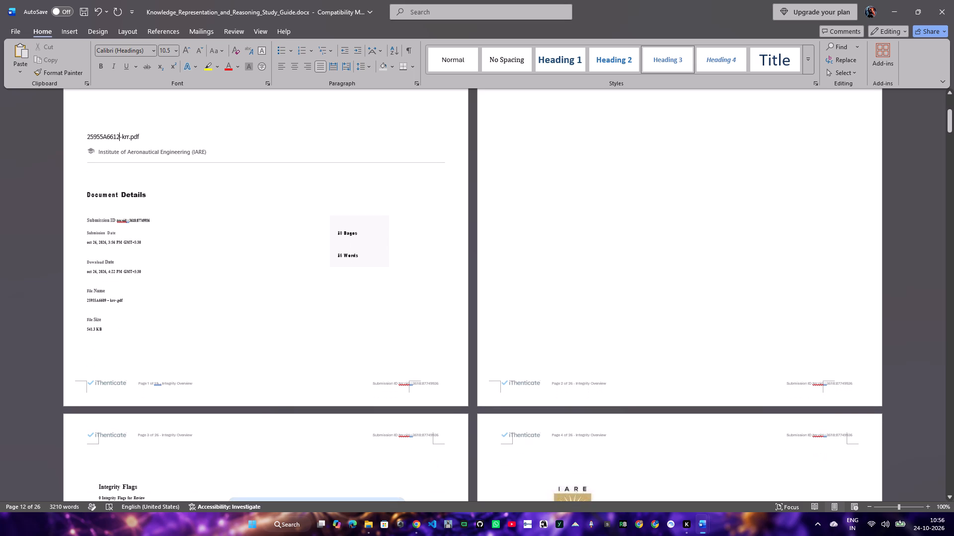
left_click(106, 300)
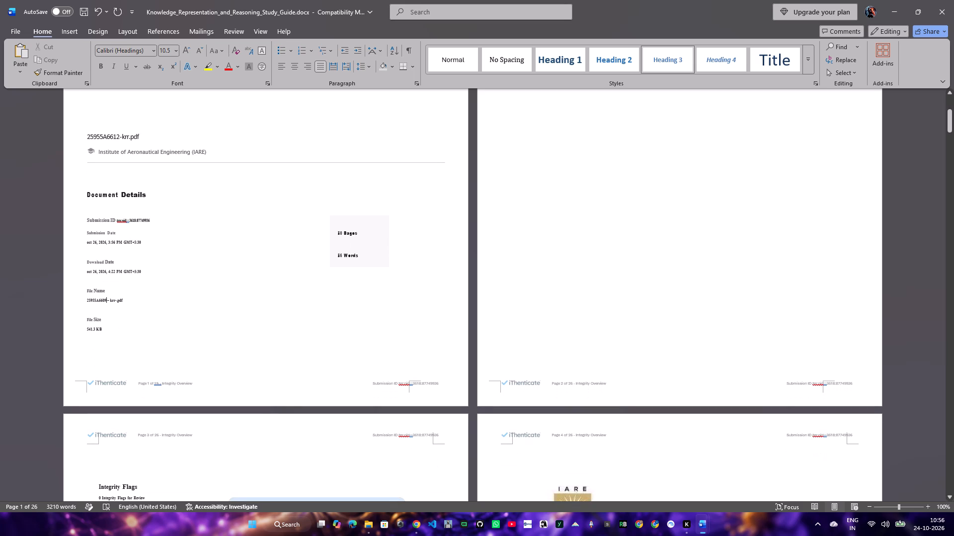
key("BackSpace")
key("BackSpace")
type("12")
scroll(106, 300, "up", 4, "ctrl")
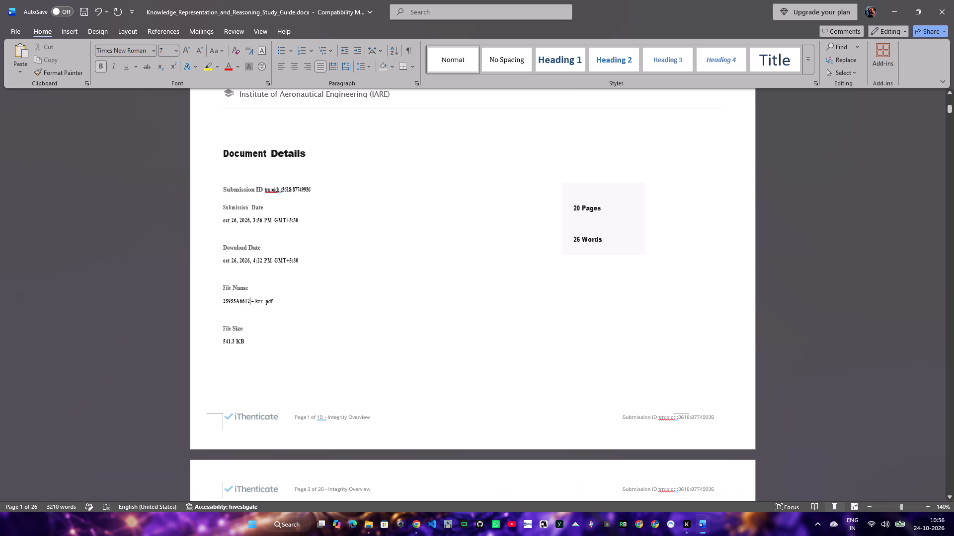
key("ctrl+s")
key("ctrl+s")
key("ctrl+s")
key("ctrl+s")
key("ctrl+s")
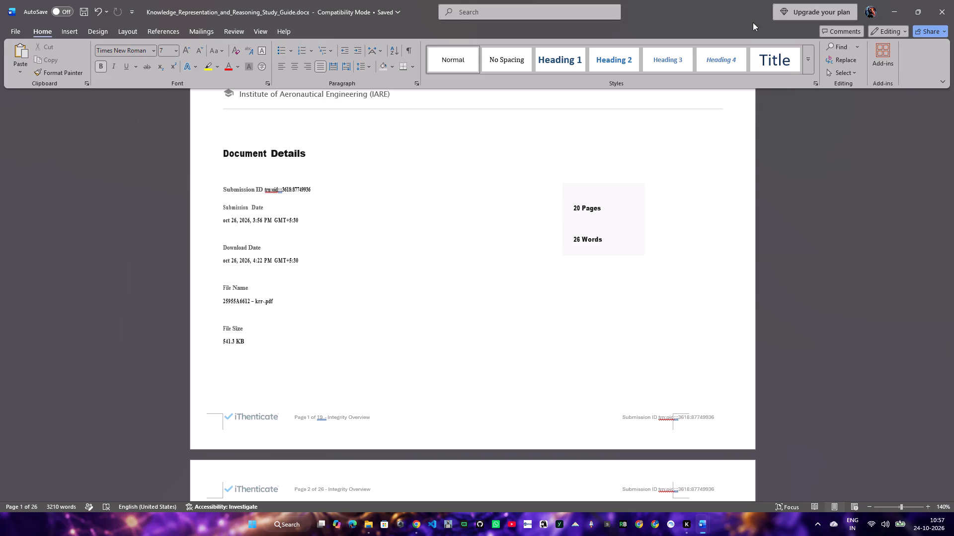
left_click(11, 30)
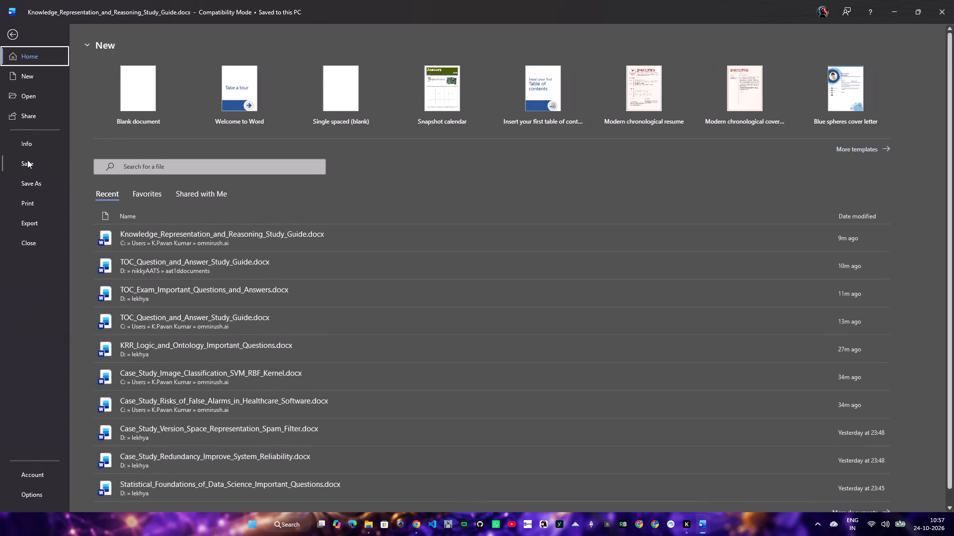
left_click(41, 185)
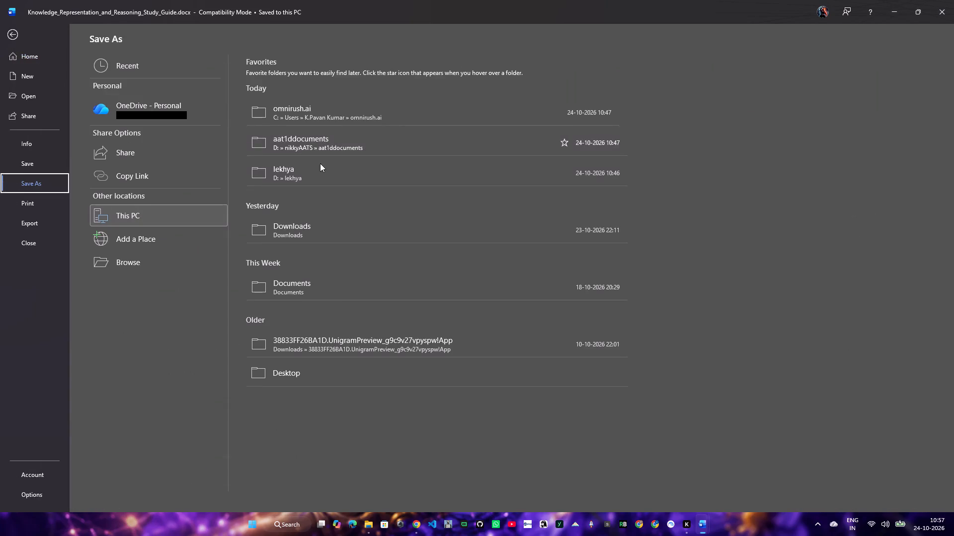
left_click(362, 145)
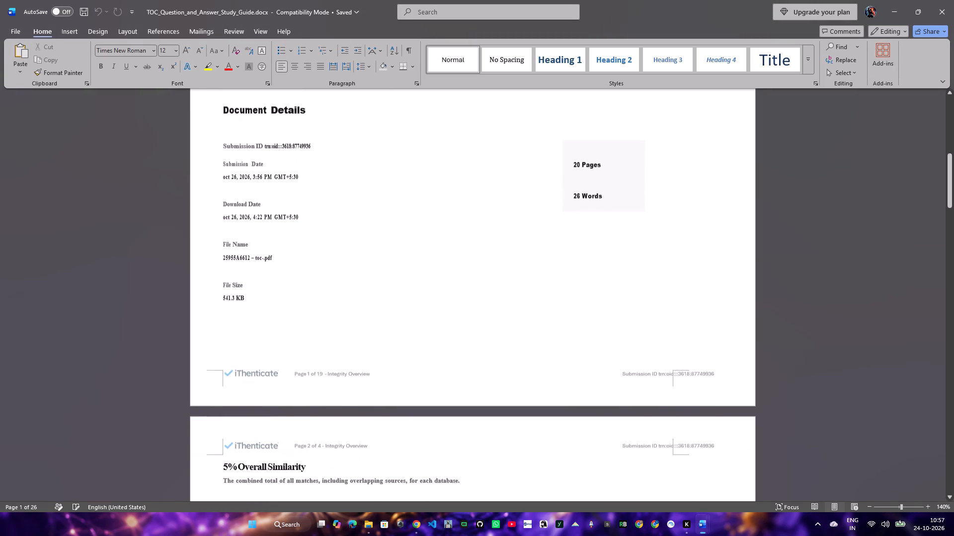
scroll(377, 294, "up", 6)
scroll(377, 294, "down", 8)
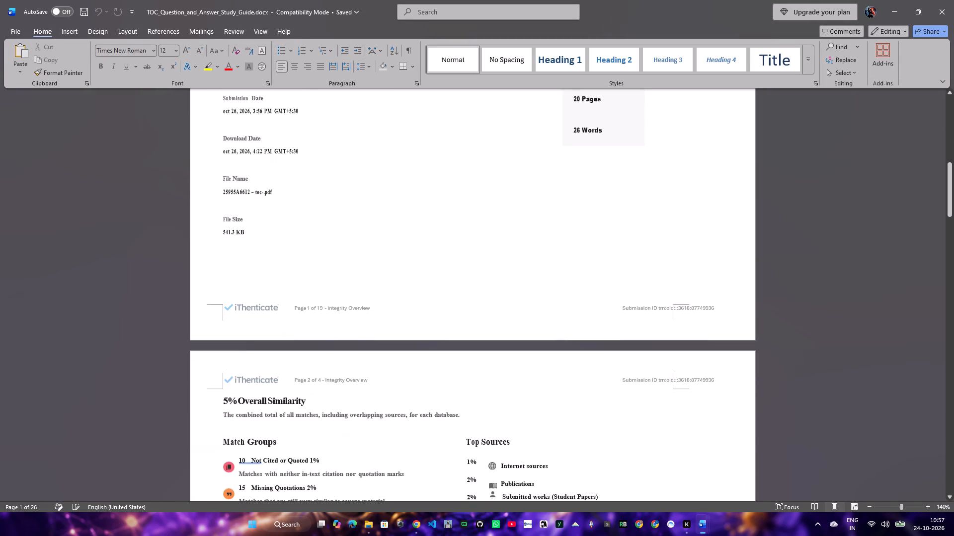
scroll(378, 294, "down", 7)
scroll(377, 298, "down", 20)
scroll(377, 298, "down", 16)
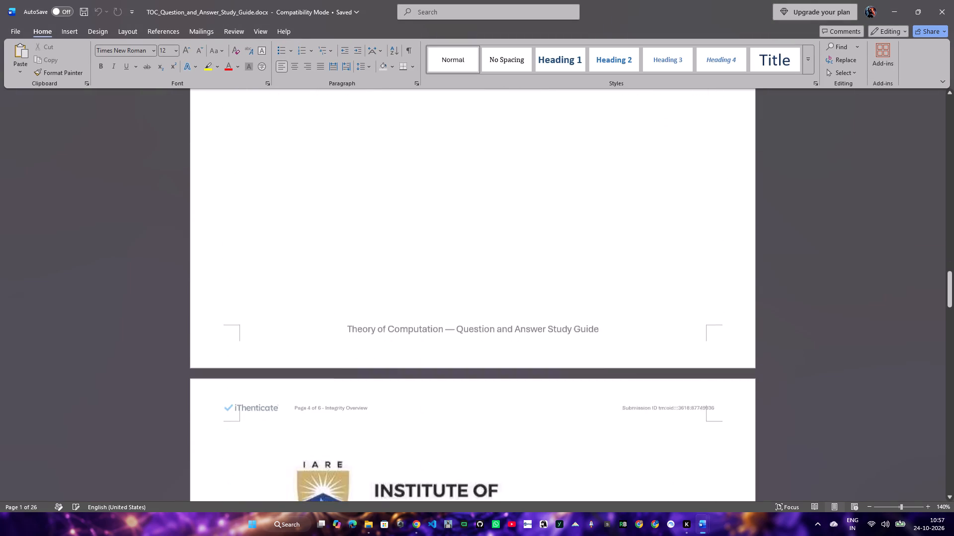
scroll(378, 293, "down", 20)
scroll(378, 293, "down", 20)
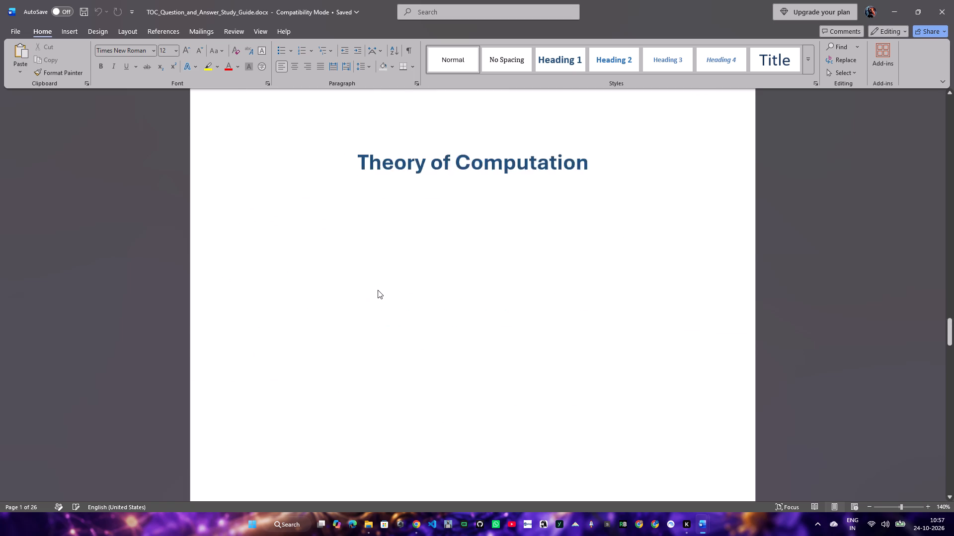
scroll(378, 290, "down", 13)
Insert an empty paragraph above the Theory of Computation title on its title page.
scroll(297, 253, "up", 1)
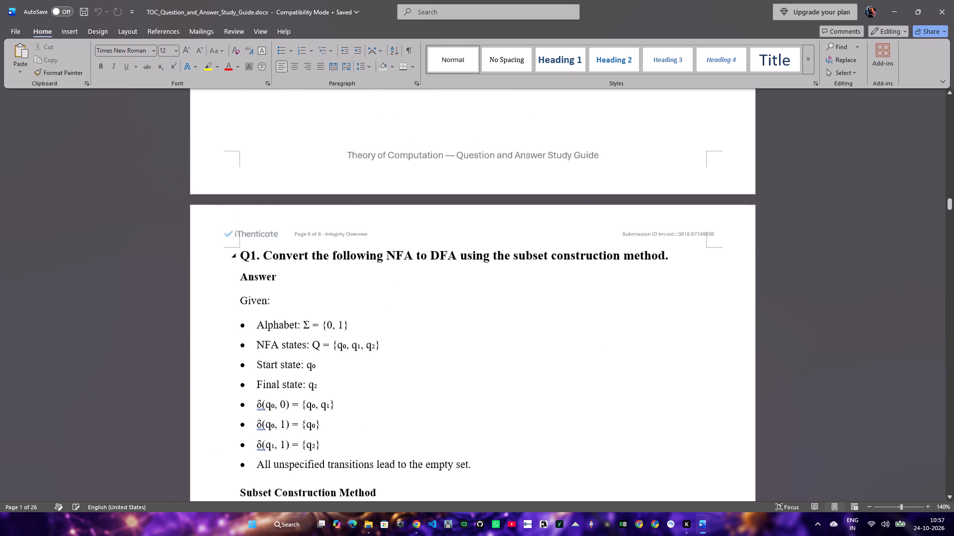
scroll(607, 262, "up", 18)
left_click(496, 246)
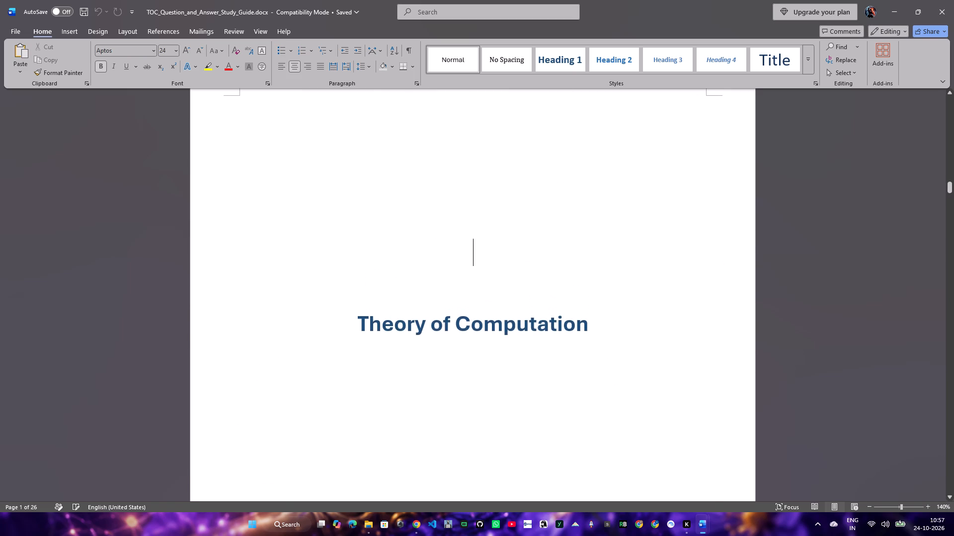
key("Return")
Colour the Q1 question heading about the NFA to DFA conversion red and reduce its font size by one step.
scroll(468, 221, "down", 19)
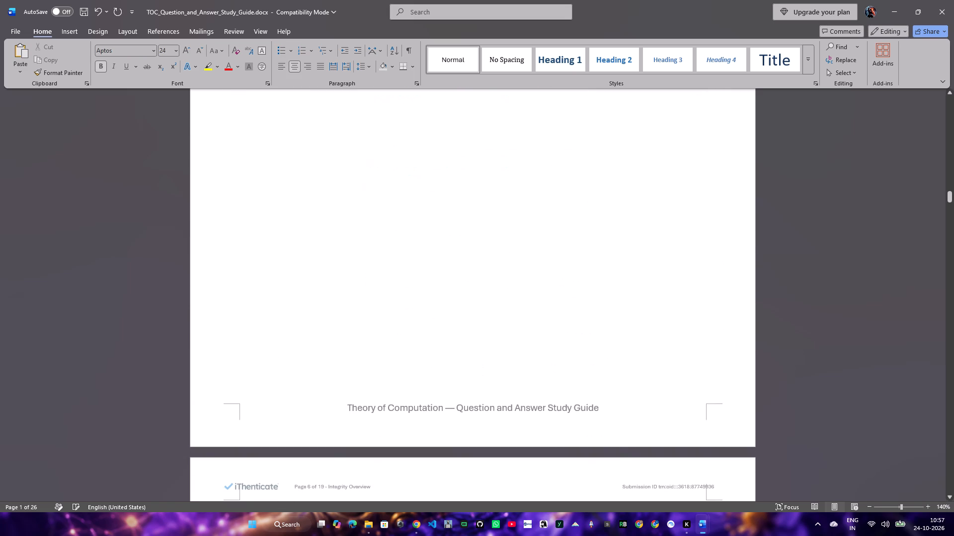
scroll(475, 240, "down", 12)
left_click_drag(689, 118, 226, 123)
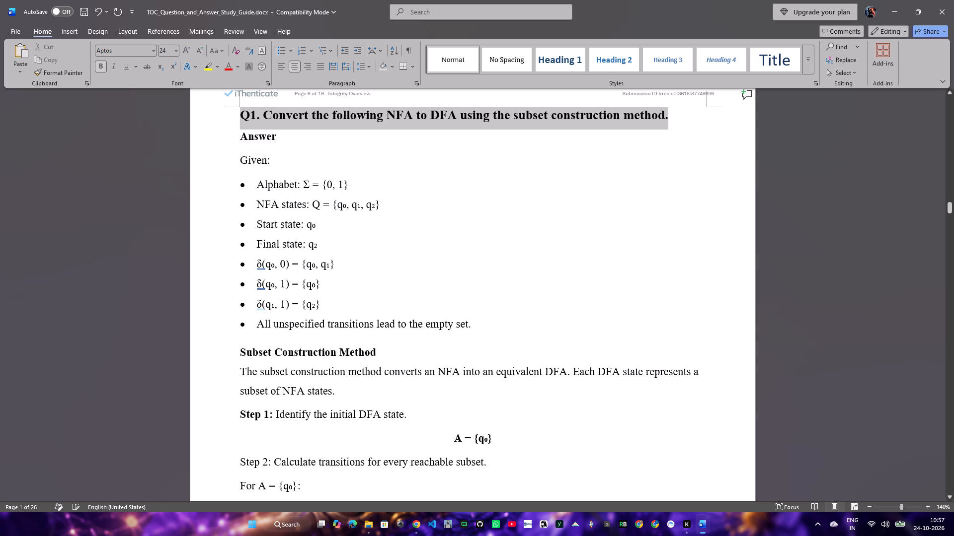
left_click_drag(226, 123, 226, 122)
left_click(290, 107)
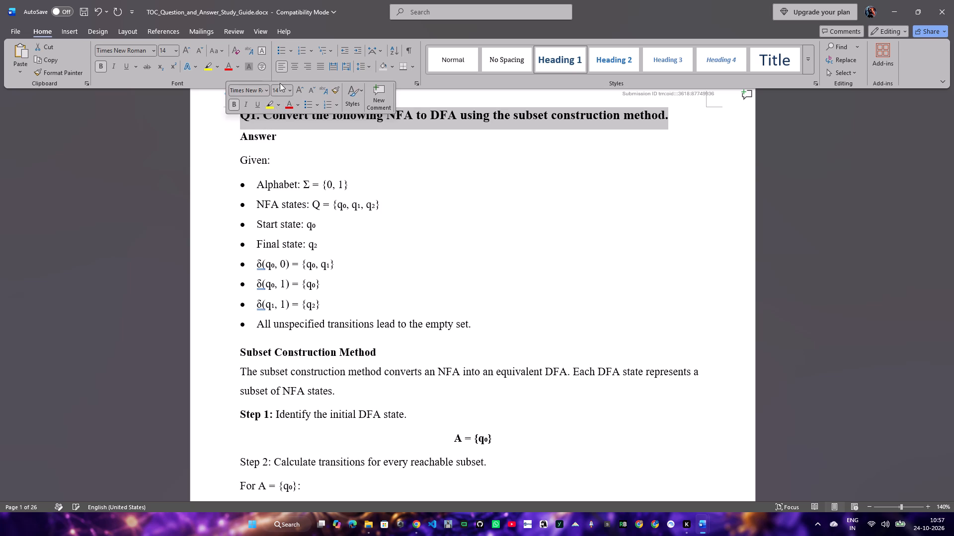
left_click(308, 90)
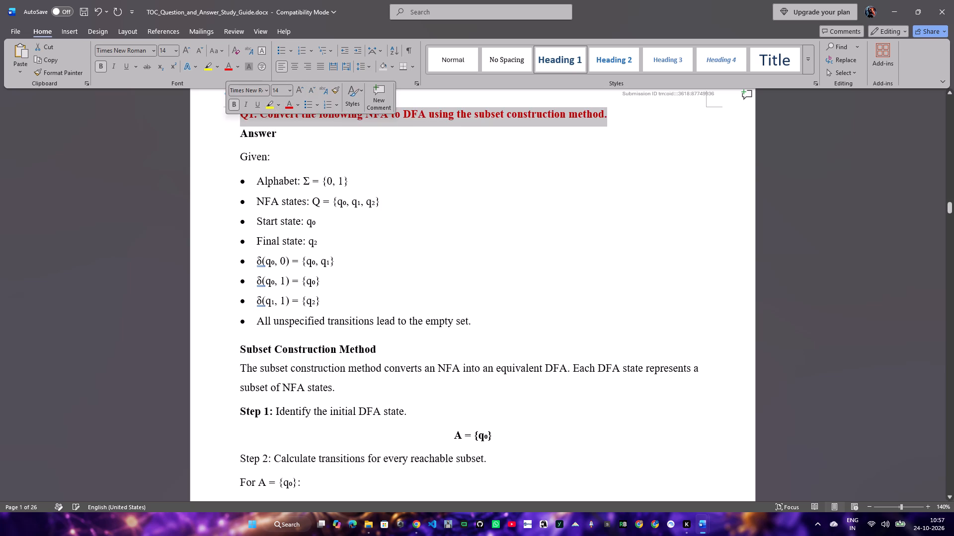
left_click(382, 164)
Select all the question headings from Q2 to Q10 together and change their font colour to red.
scroll(381, 166, "down", 20)
scroll(381, 166, "down", 7)
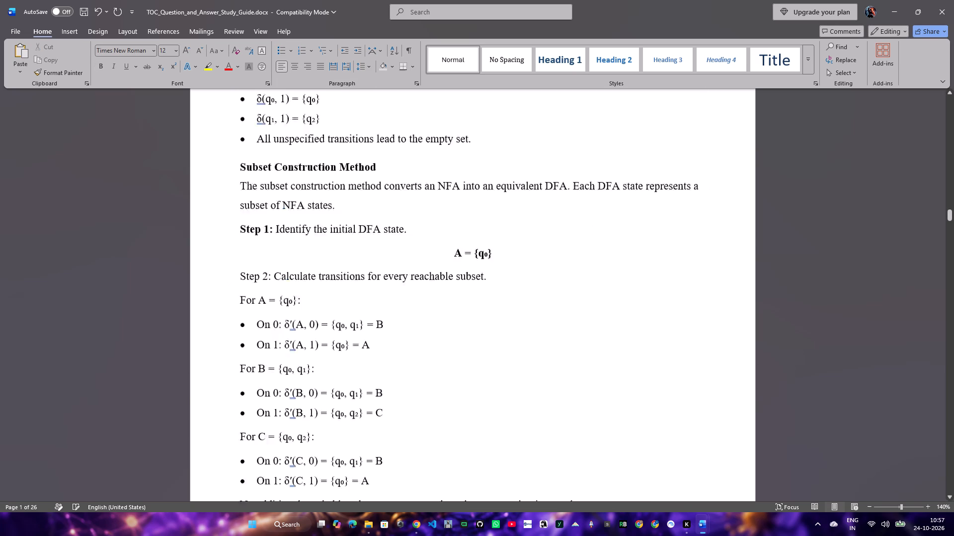
scroll(370, 194, "down", 17)
scroll(368, 193, "down", 13)
scroll(361, 140, "up", 4)
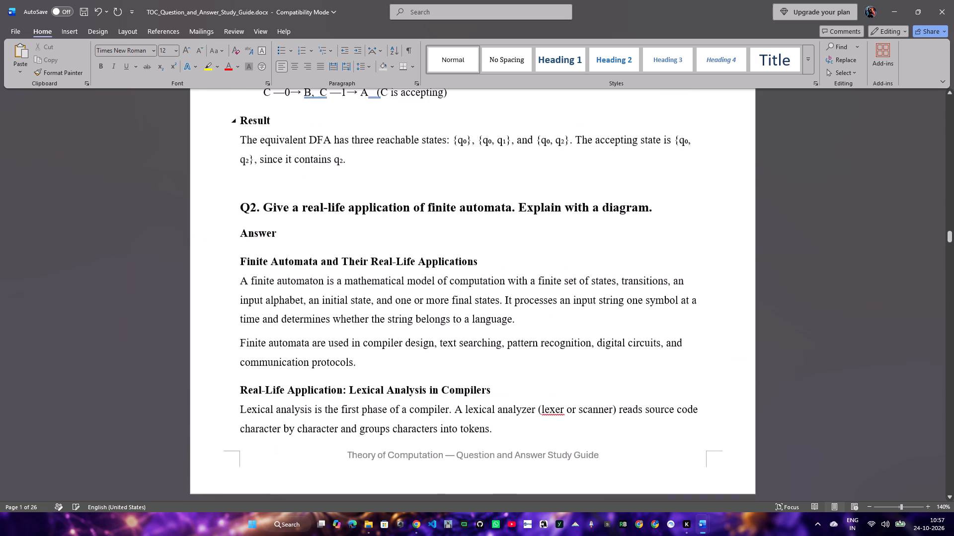
left_click_drag(240, 219, 738, 227)
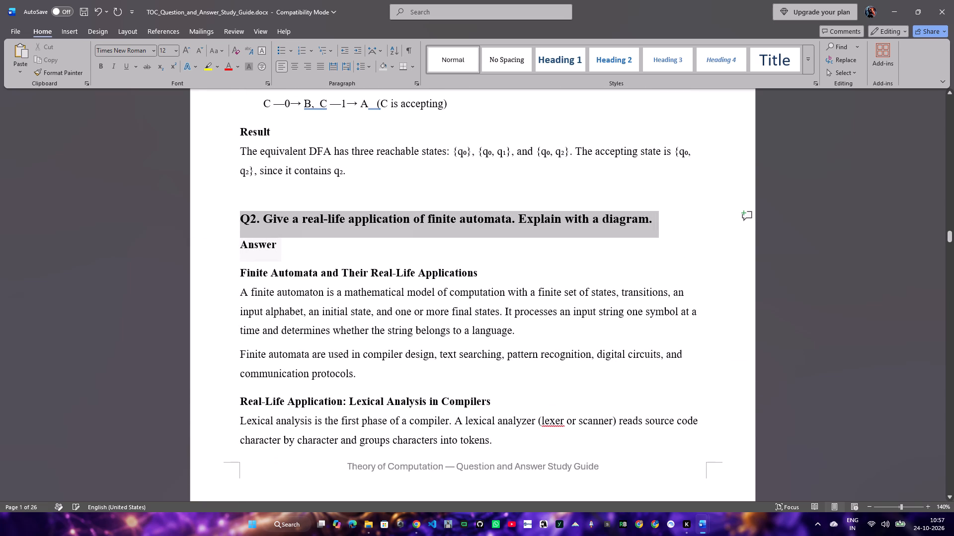
left_click_drag(738, 227, 737, 227)
scroll(281, 322, "down", 20)
scroll(281, 322, "down", 4)
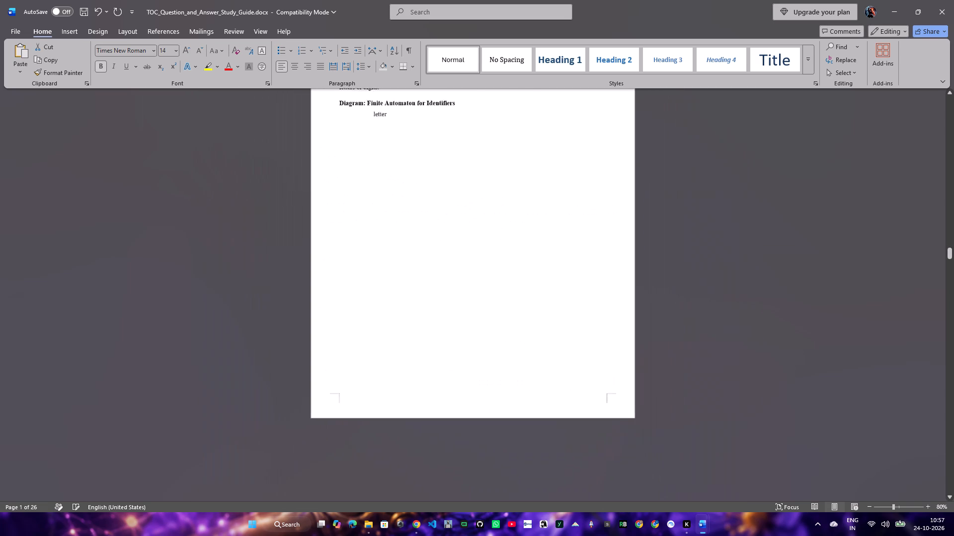
scroll(376, 323, "down", 6)
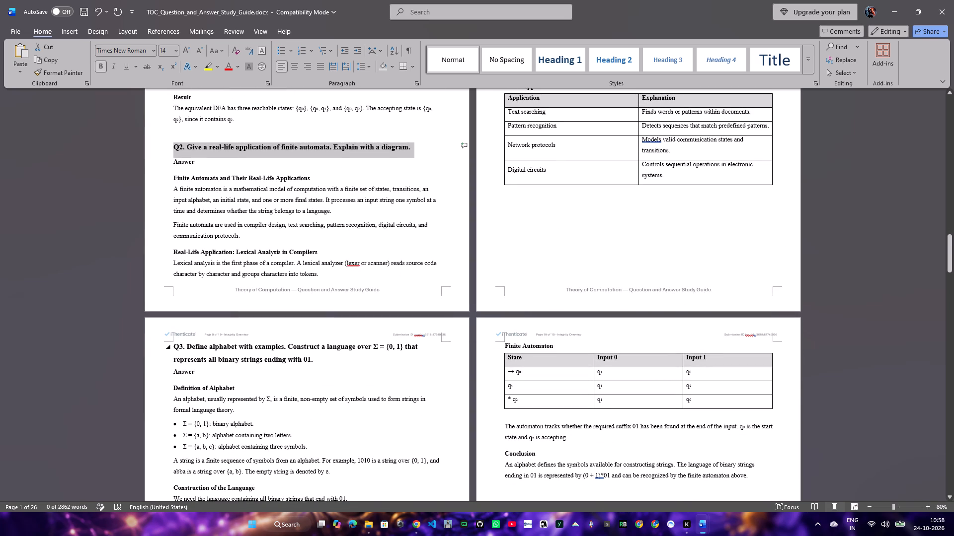
left_click_drag(326, 356, 180, 344, "ctrl")
scroll(322, 312, "down", 12)
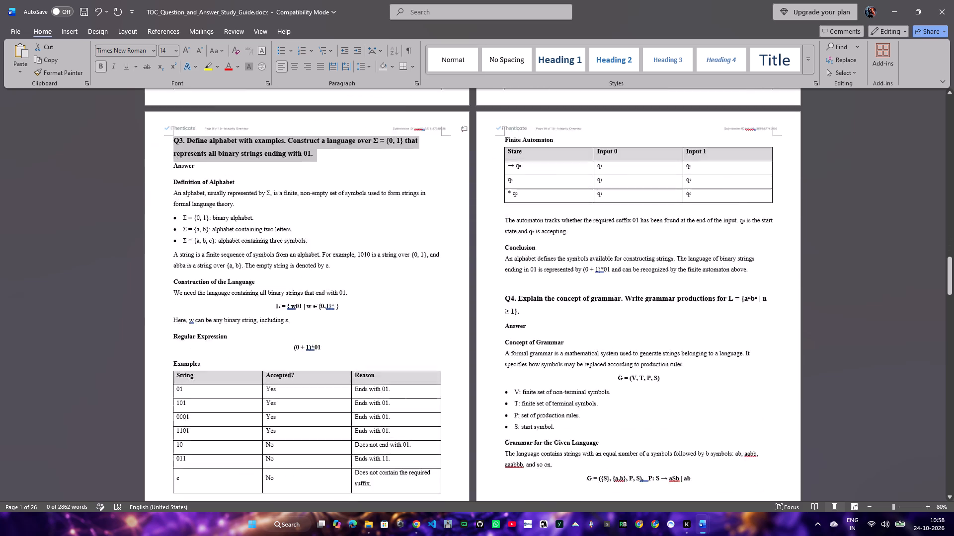
scroll(324, 312, "down", 13)
scroll(328, 313, "down", 20)
scroll(328, 313, "down", 1)
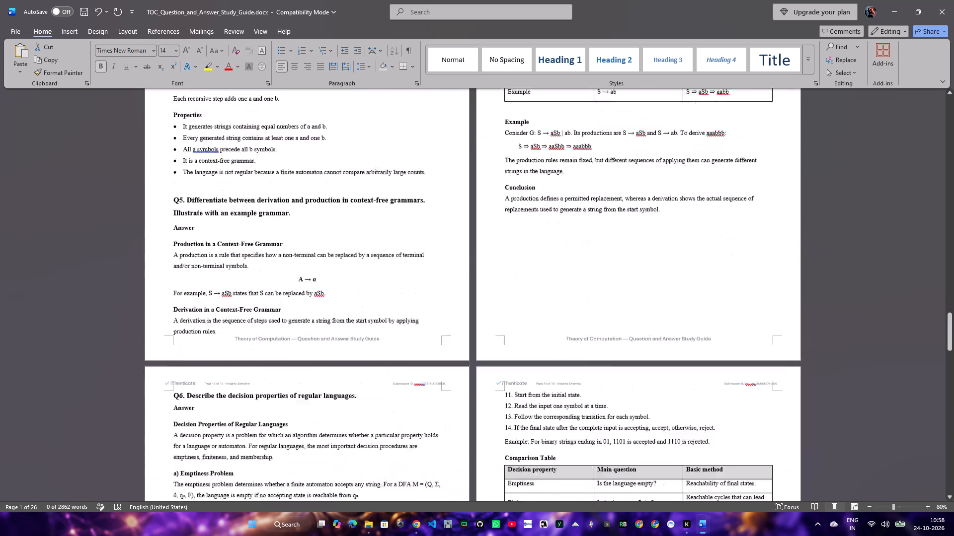
scroll(331, 320, "down", 5)
left_click_drag(316, 287, 285, 288, "ctrl")
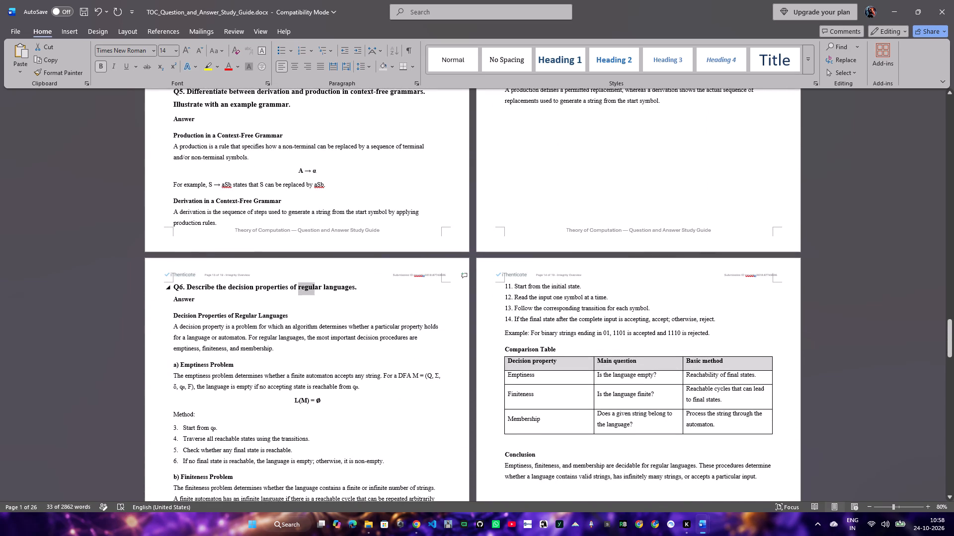
left_click_drag(285, 288, 375, 291, "ctrl")
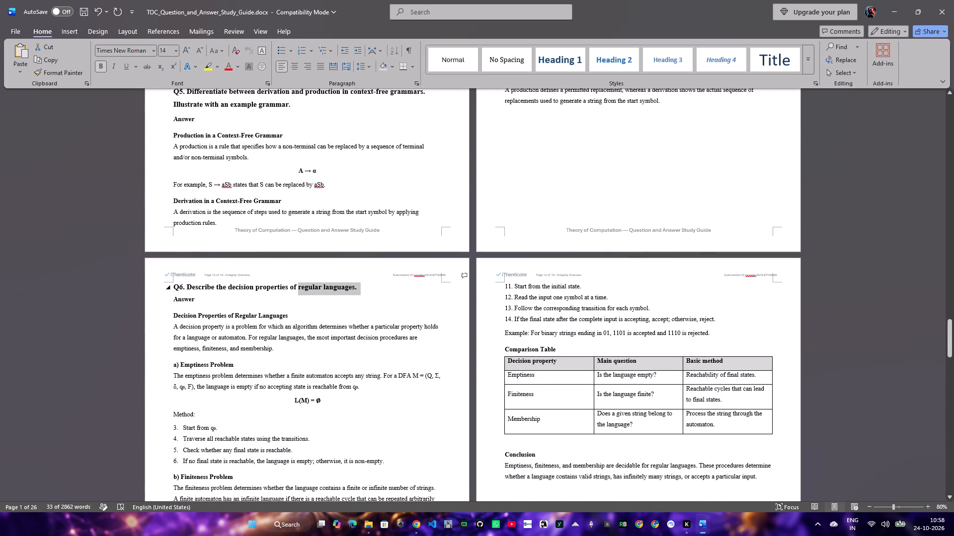
left_click_drag(375, 291, 174, 291, "ctrl")
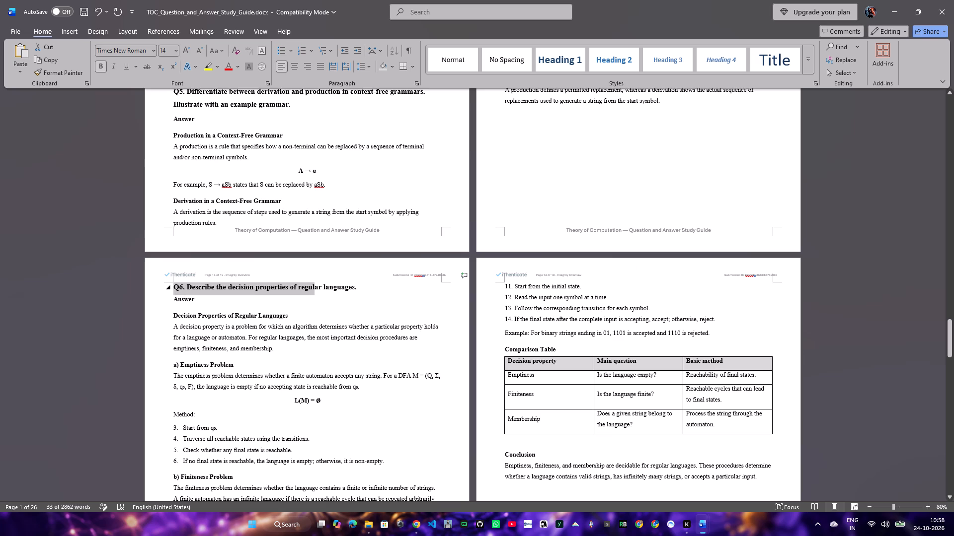
left_click_drag(358, 291, 177, 287, "ctrl")
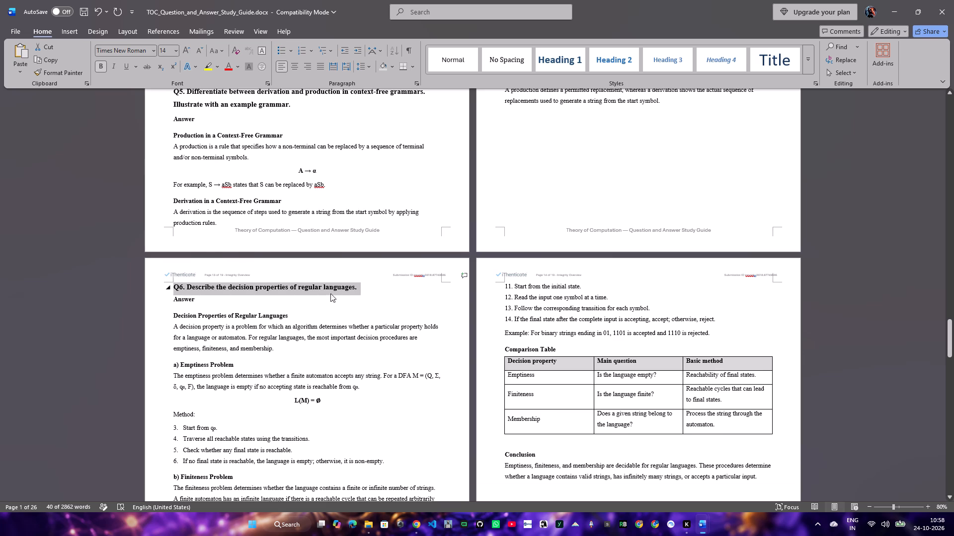
scroll(335, 291, "up", 20)
scroll(335, 291, "up", 20)
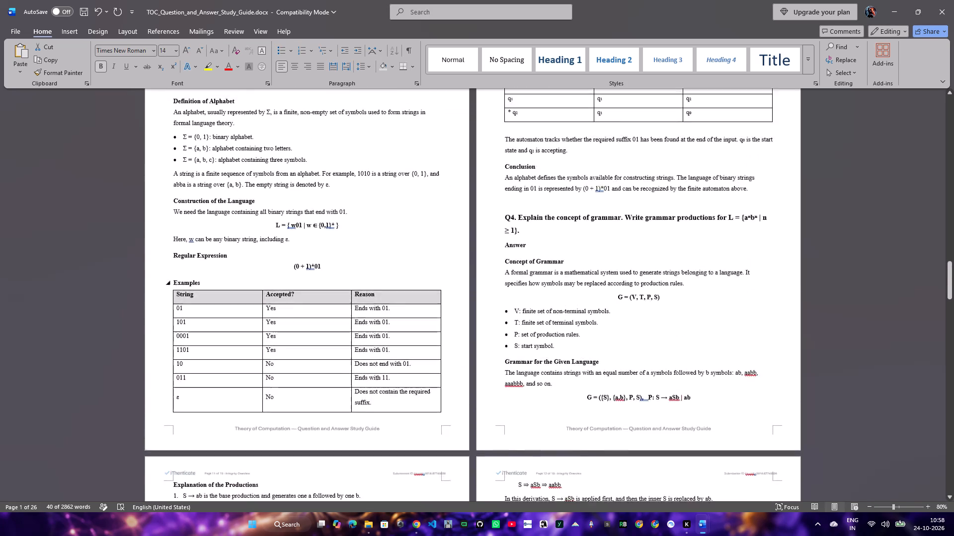
scroll(335, 289, "up", 2)
left_click_drag(528, 356, 505, 344, "ctrl")
scroll(417, 361, "down", 18)
scroll(470, 353, "down", 7)
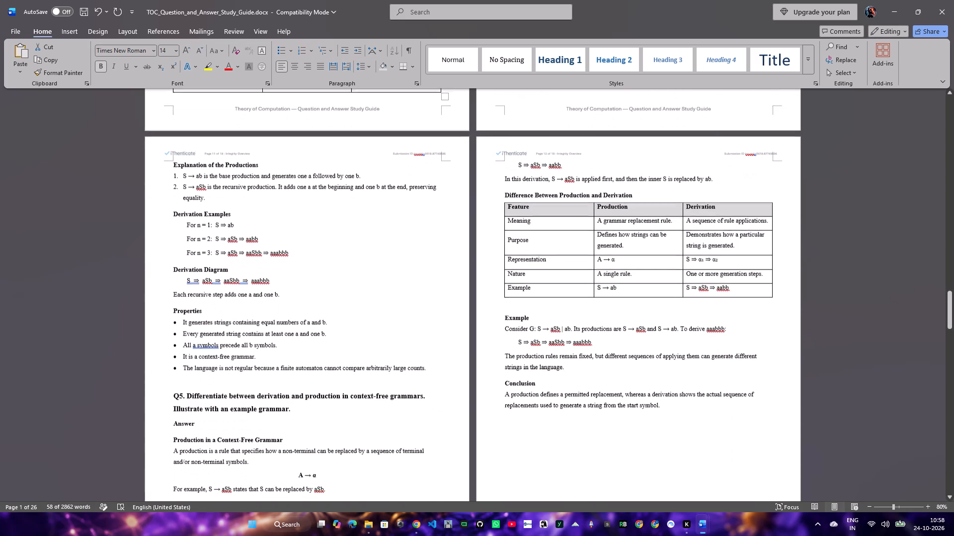
left_click_drag(291, 409, 204, 395, "ctrl")
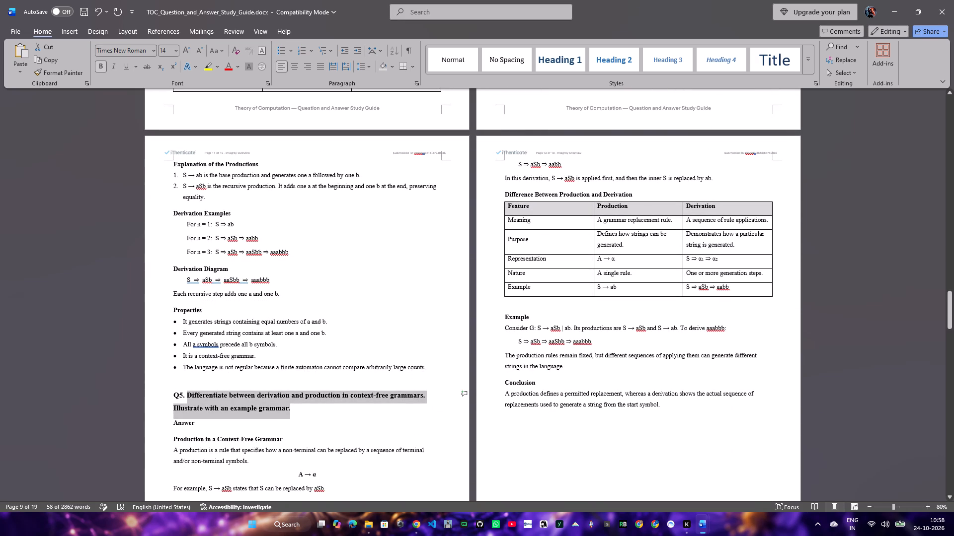
left_click_drag(204, 395, 174, 393, "ctrl")
scroll(460, 384, "down", 20)
scroll(460, 384, "down", 5)
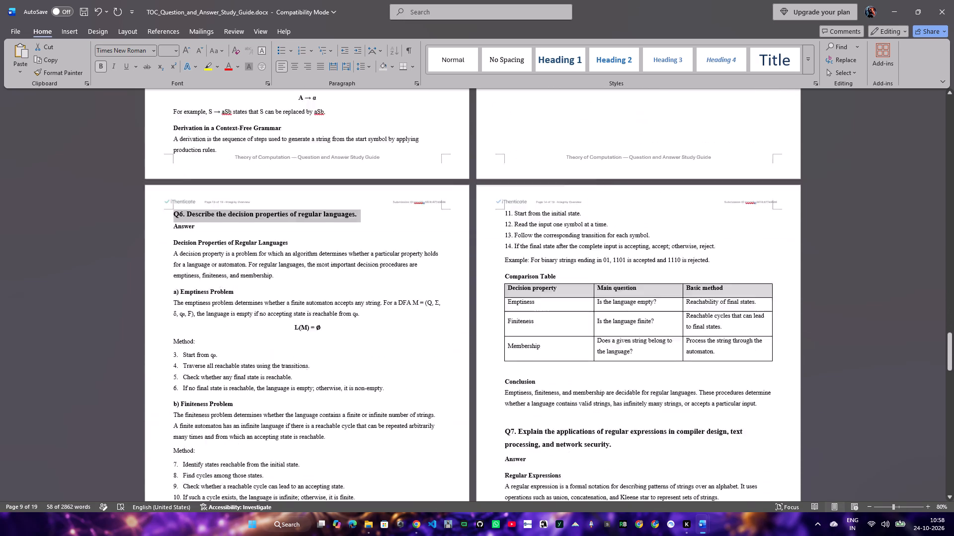
scroll(476, 381, "down", 15)
left_click_drag(724, 306, 655, 305, "ctrl")
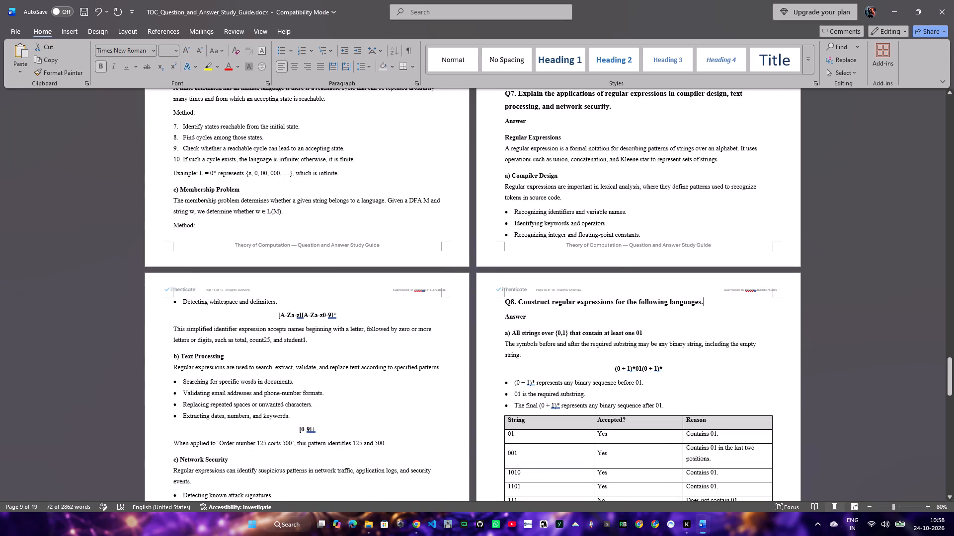
left_click_drag(655, 305, 479, 308, "ctrl")
scroll(517, 307, "up", 6)
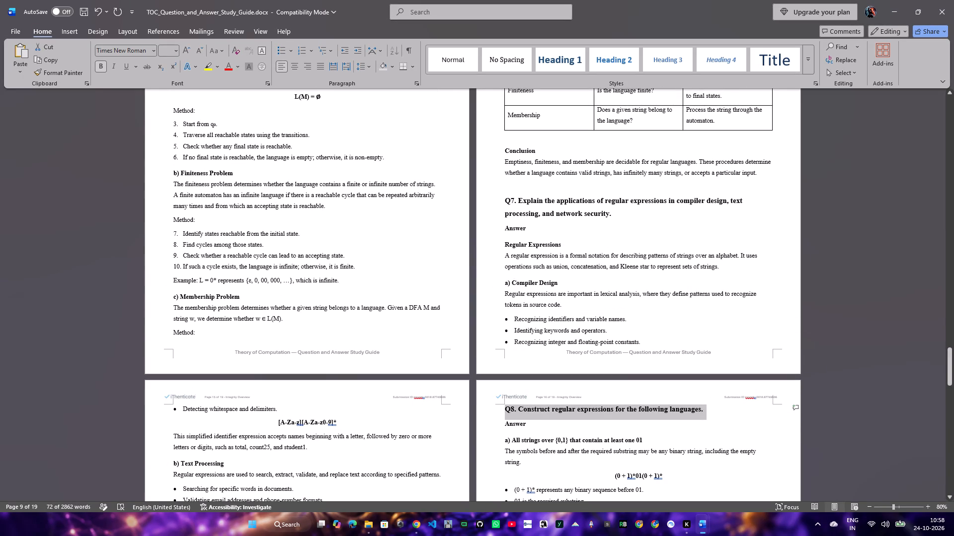
left_click_drag(620, 213, 481, 201, "ctrl")
scroll(297, 291, "down", 16)
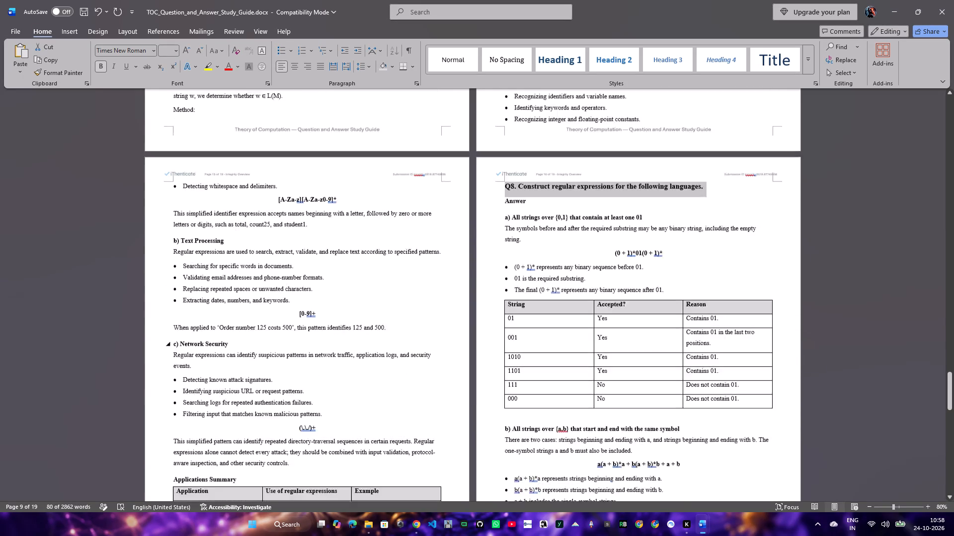
scroll(297, 304, "down", 5)
scroll(254, 324, "down", 18)
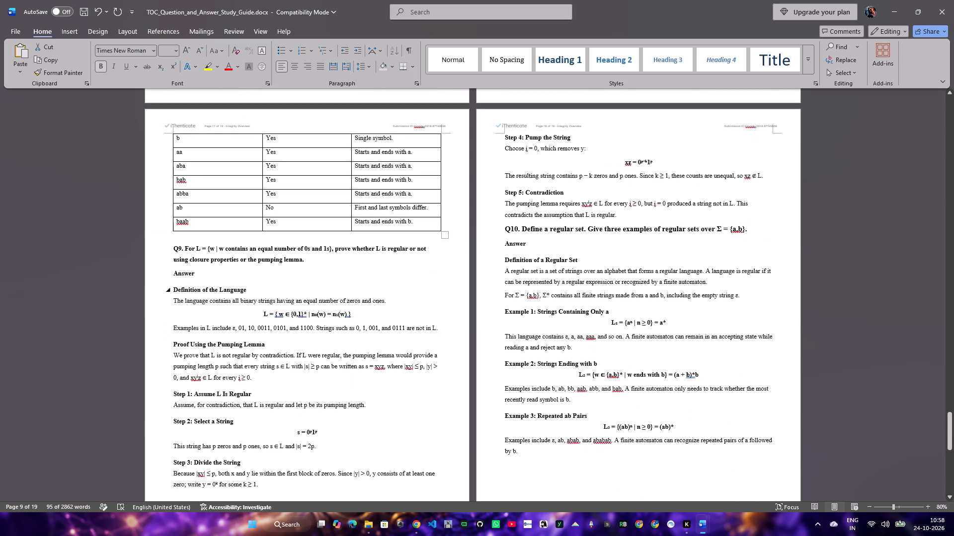
left_click_drag(325, 256, 174, 244, "ctrl")
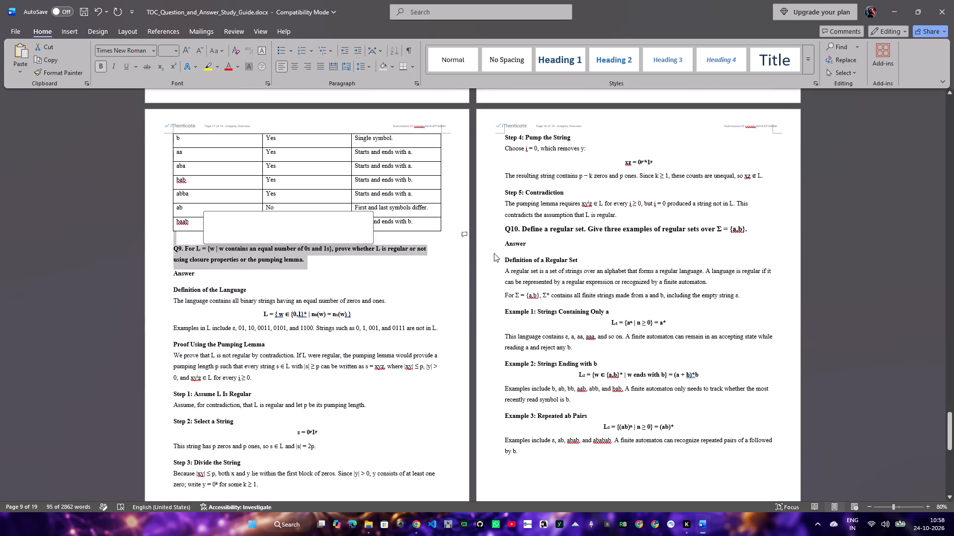
scroll(410, 349, "down", 13)
scroll(556, 331, "up", 2)
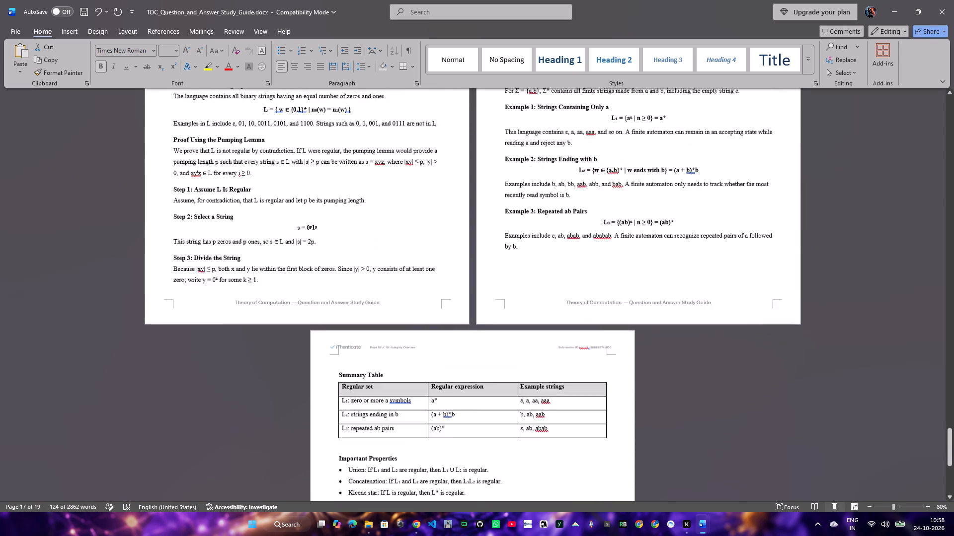
scroll(556, 331, "up", 9)
left_click_drag(755, 194, 755, 194, "ctrl")
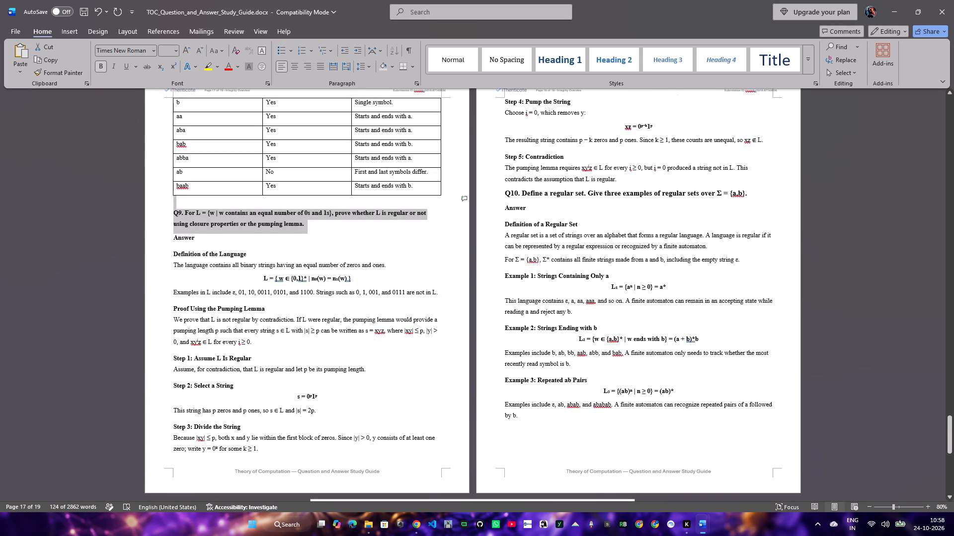
left_click_drag(755, 194, 510, 202, "ctrl")
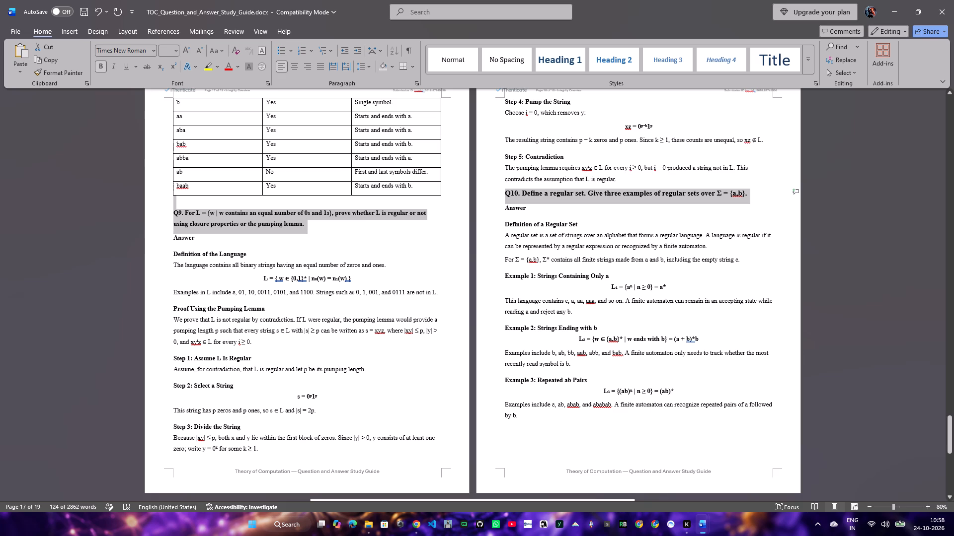
left_click(230, 66)
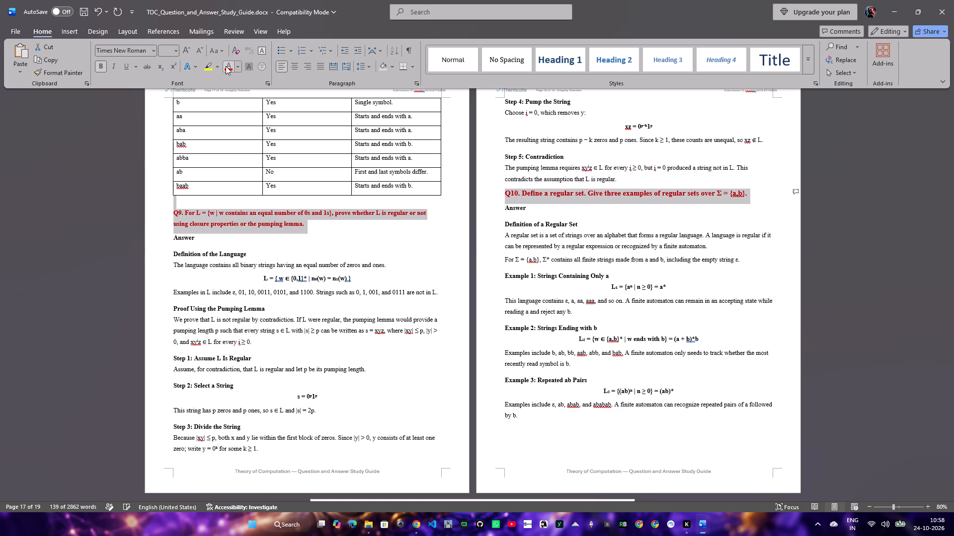
Set the font size of the selected Q2 to Q10 question headings to 13 and clear the selection.
left_click(170, 51)
type("13")
key("Return")
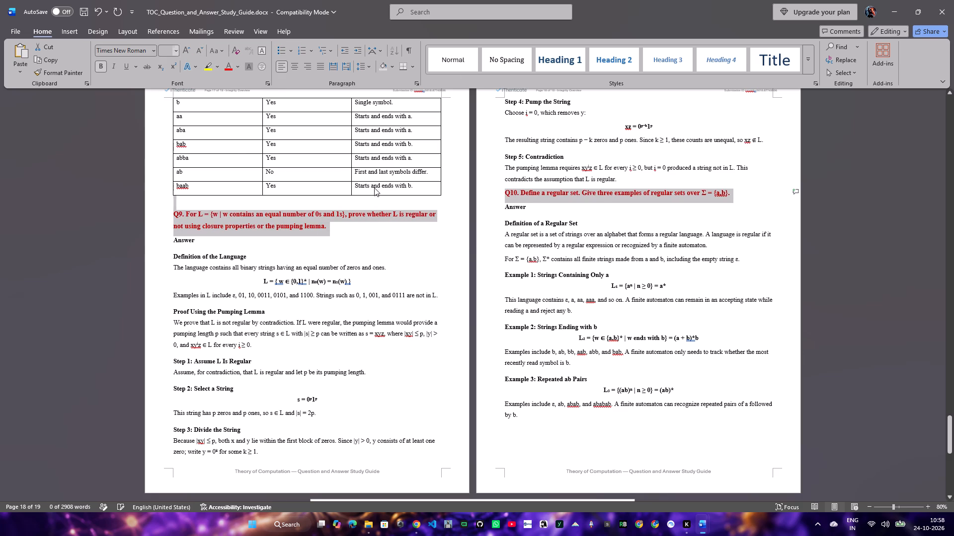
scroll(374, 188, "up", 15)
left_click(421, 200)
Review the question headings back to the title page, then examine Q2 and its finite automaton diagram for identifiers.
scroll(421, 200, "up", 20)
scroll(421, 200, "up", 9)
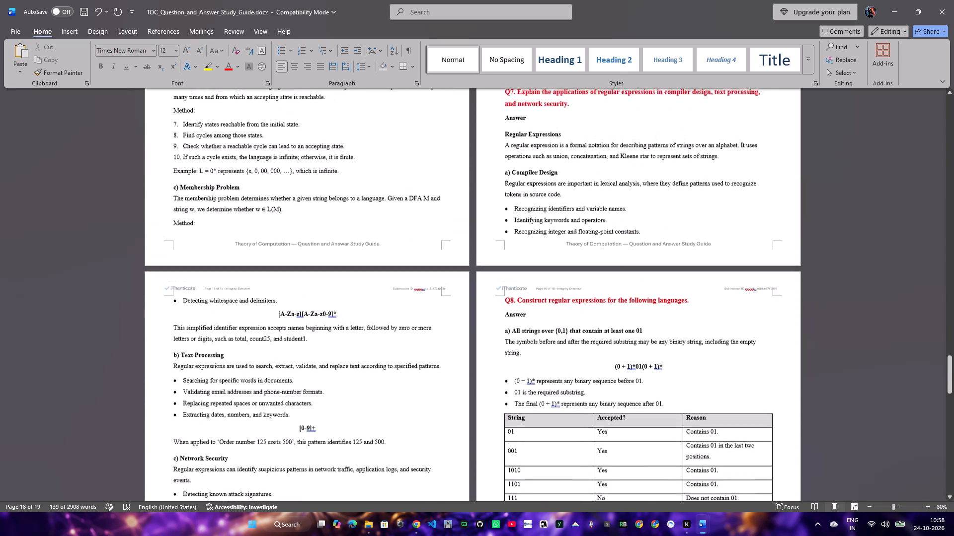
scroll(420, 199, "up", 20)
scroll(420, 199, "up", 20)
scroll(420, 199, "up", 16)
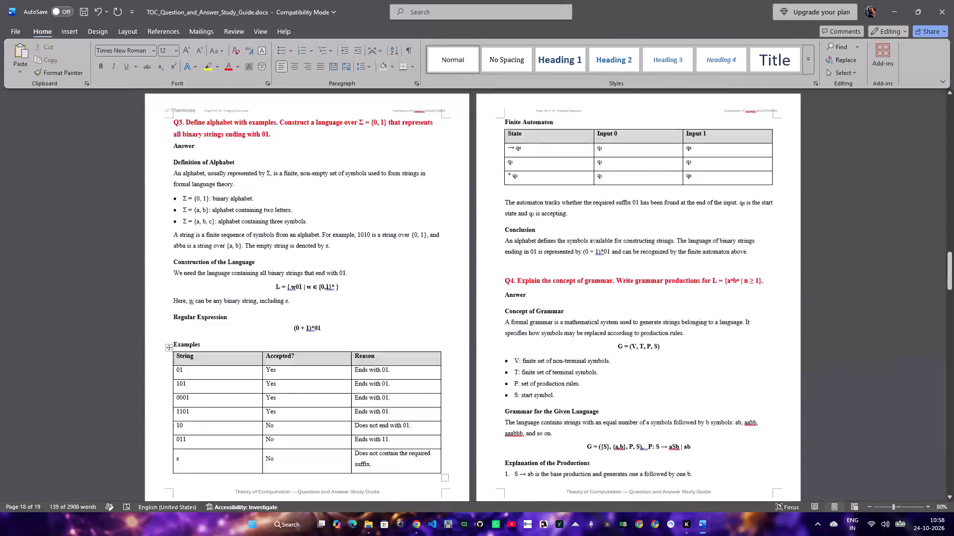
scroll(407, 192, "up", 20)
scroll(407, 192, "up", 20)
scroll(407, 192, "up", 3)
scroll(411, 194, "down", 10)
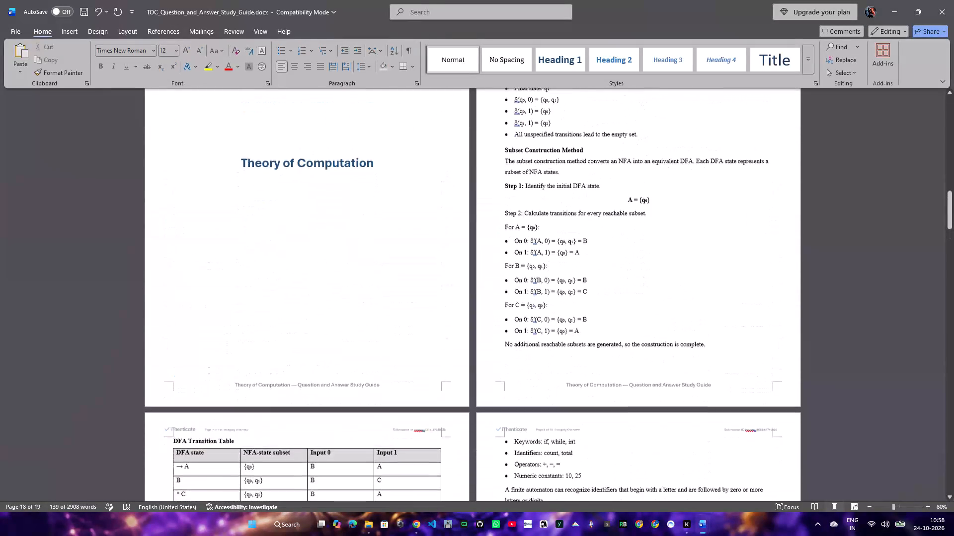
scroll(413, 199, "down", 5)
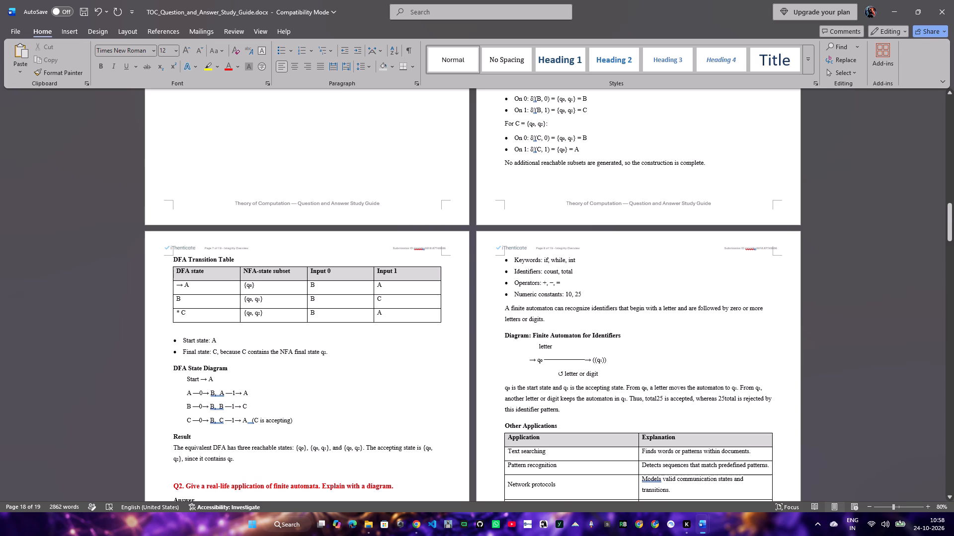
scroll(560, 356, "up", 8, "ctrl")
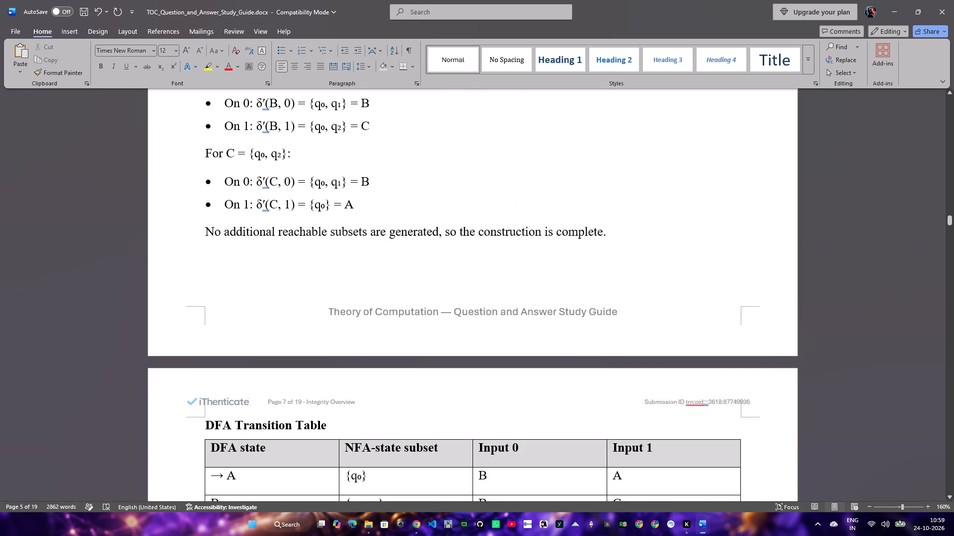
scroll(560, 356, "up", 6)
scroll(560, 355, "down", 20)
scroll(560, 355, "down", 4)
scroll(556, 366, "up", 7)
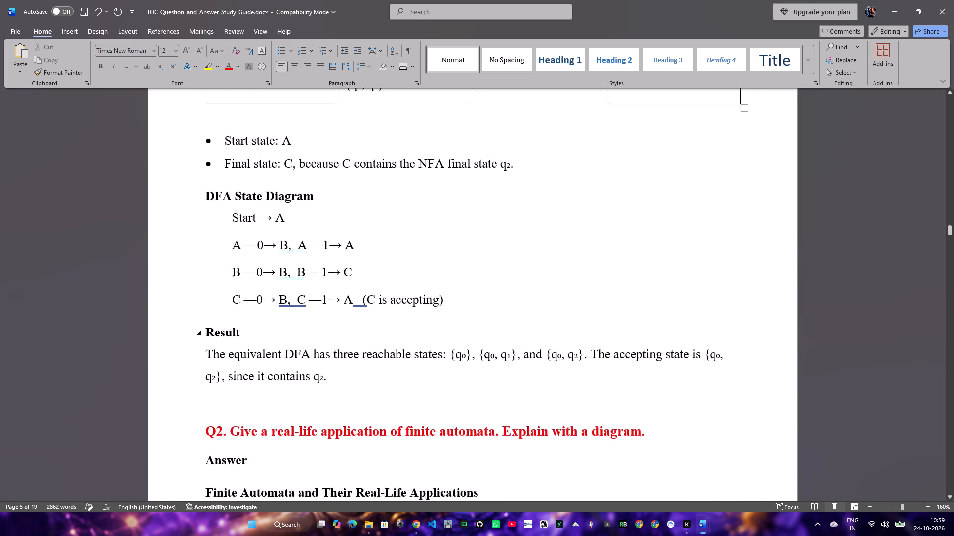
scroll(556, 366, "down", 7)
scroll(555, 366, "up", 4)
scroll(231, 262, "down", 4)
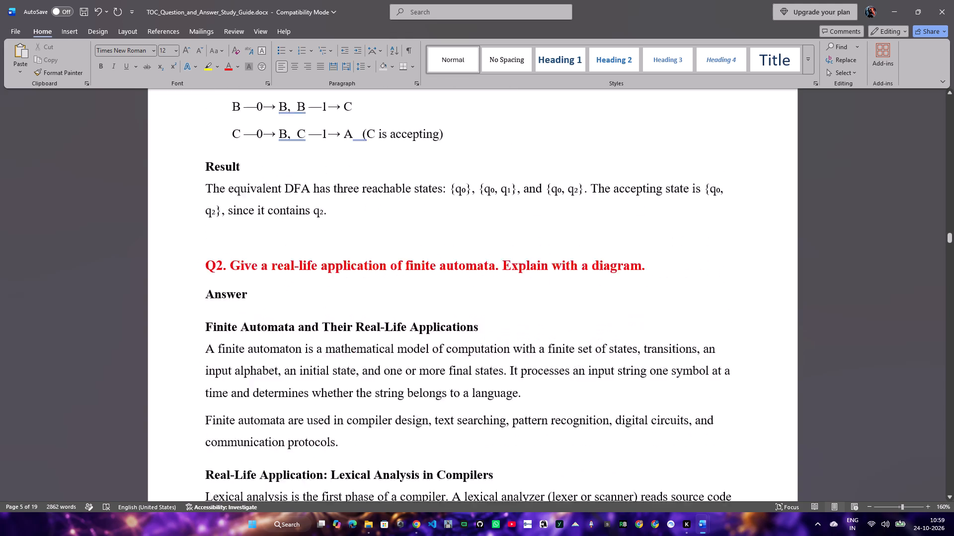
scroll(231, 263, "down", 17)
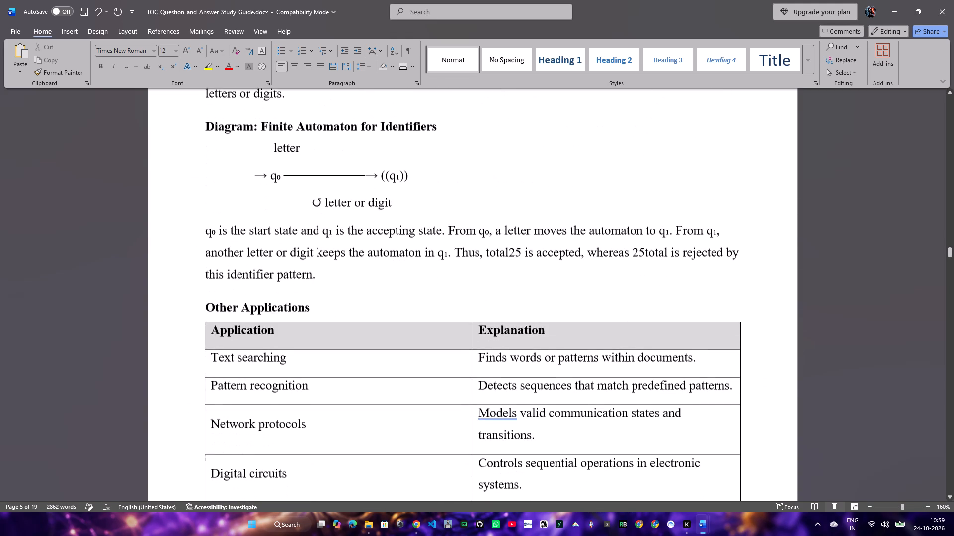
left_click(371, 176)
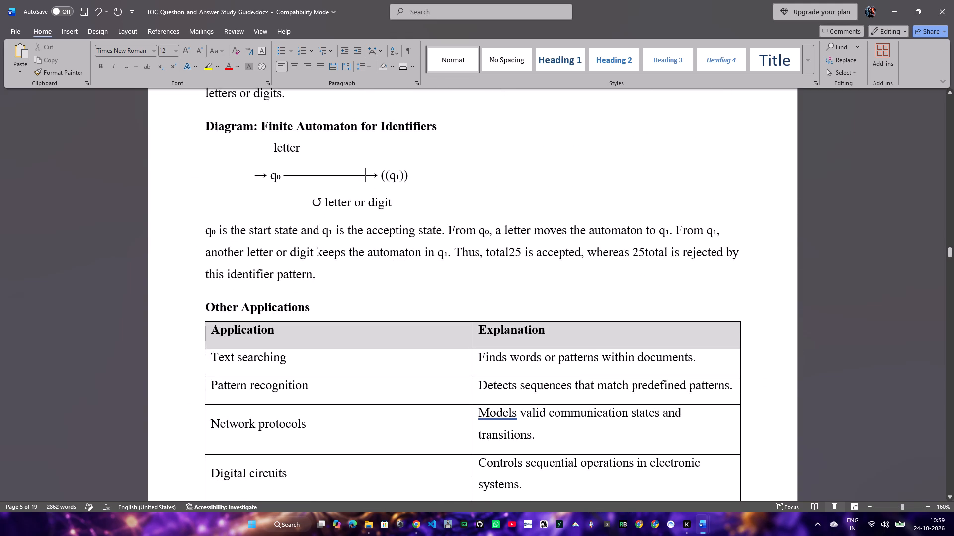
left_click(366, 203)
left_click(447, 201)
left_click(307, 203)
double_click(316, 200)
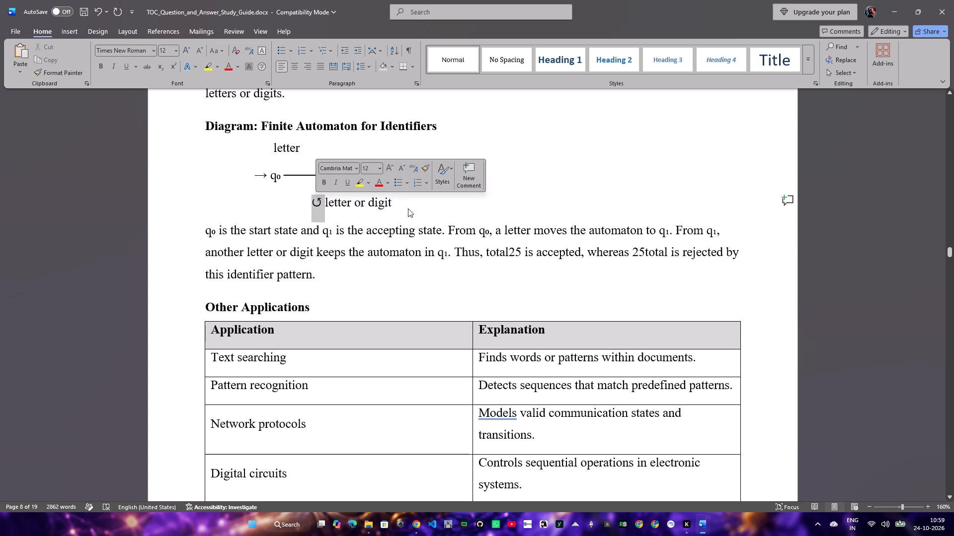
left_click(425, 209)
Save the formatting changes to the Theory of Computation guide.
key("ctrl+s")
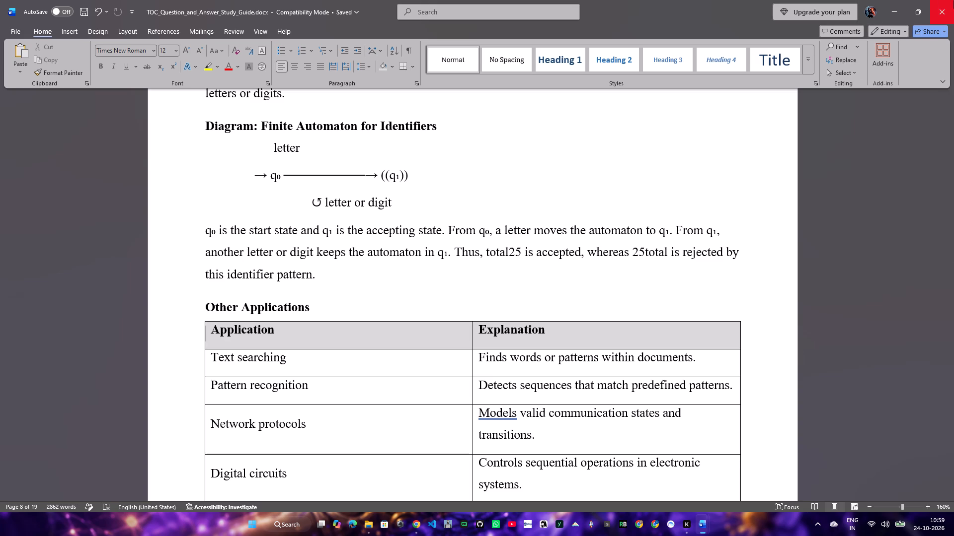
Save the guide into the aat1ddocuments folder as TOC_Question_and_Answer_Study_Guide.docx, replacing the existing file and accepting the upgrade to the newest format.
left_click(16, 31)
left_click(38, 187)
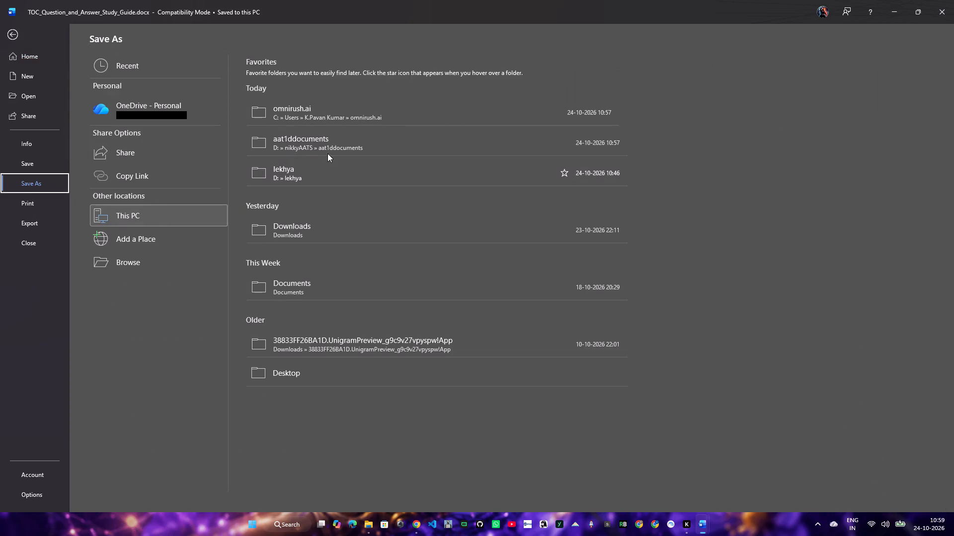
left_click(338, 151)
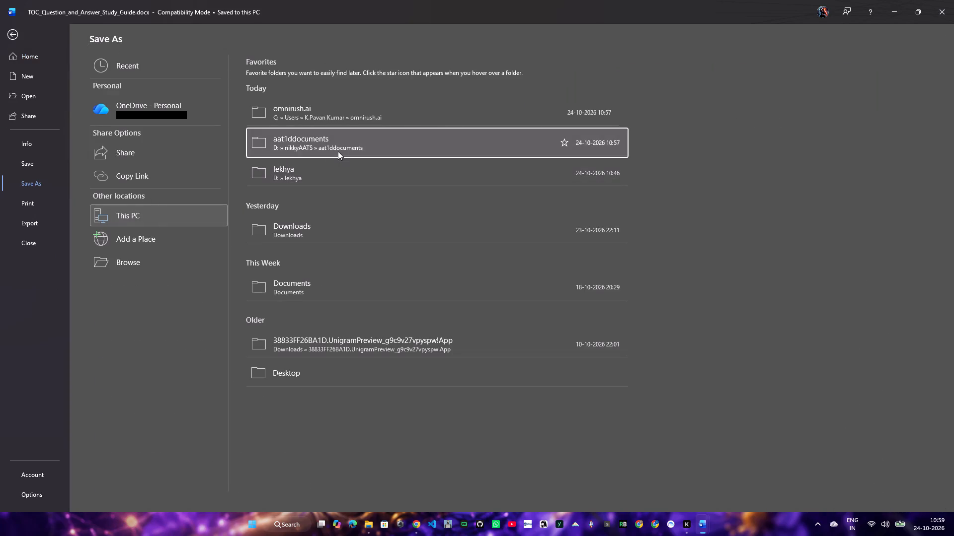
left_click(403, 263)
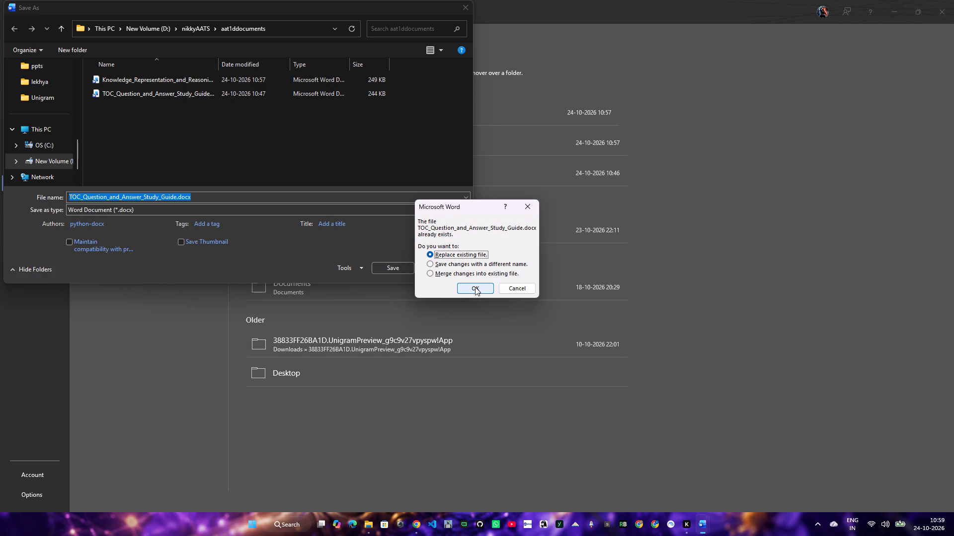
left_click(469, 274)
left_click(462, 251)
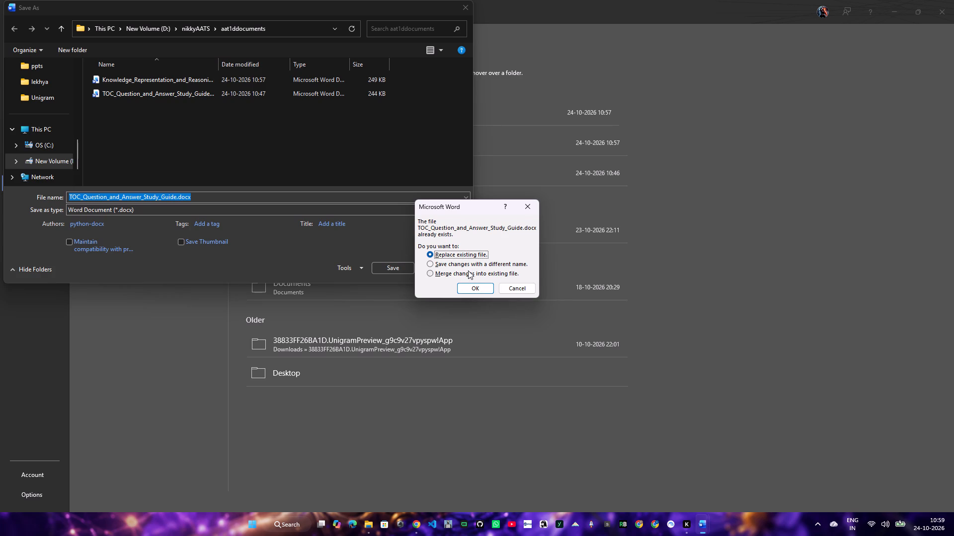
left_click(468, 270)
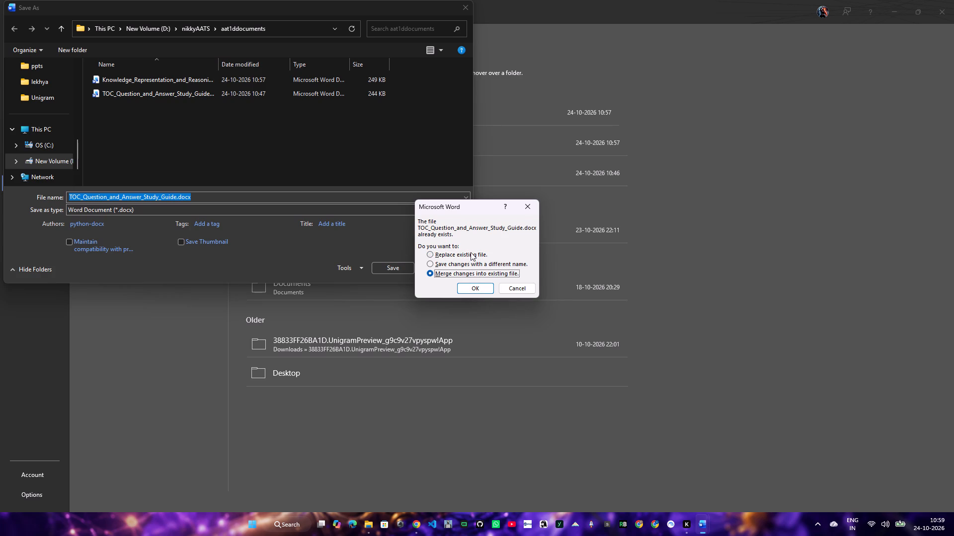
left_click(471, 252)
left_click(480, 289)
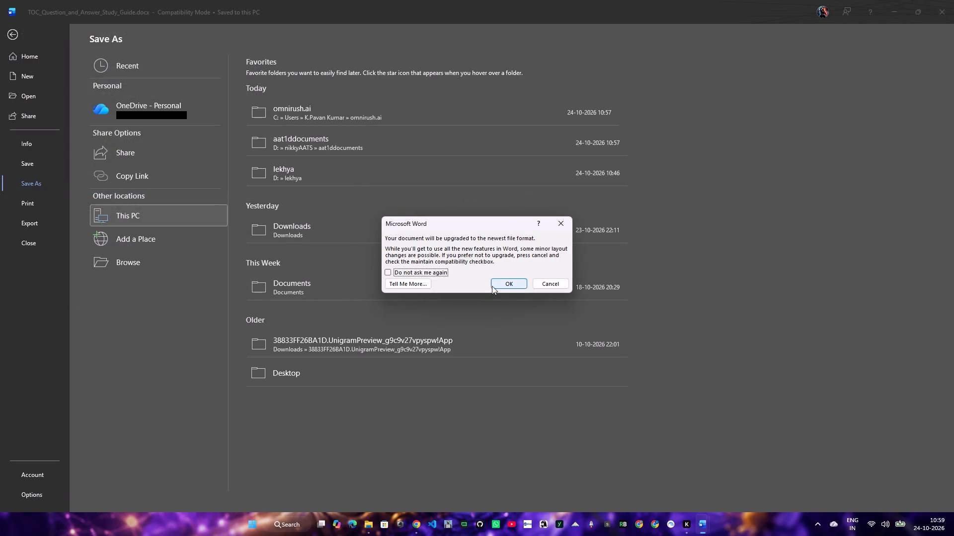
left_click(502, 283)
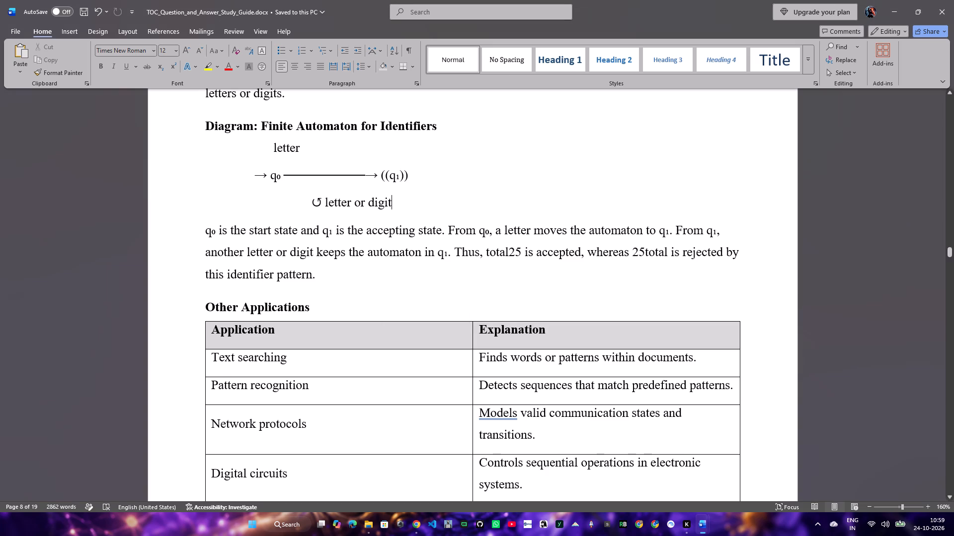
Close the Theory of Computation guide and return to the start of the Knowledge Representation and Reasoning guide.
left_click(953, 0)
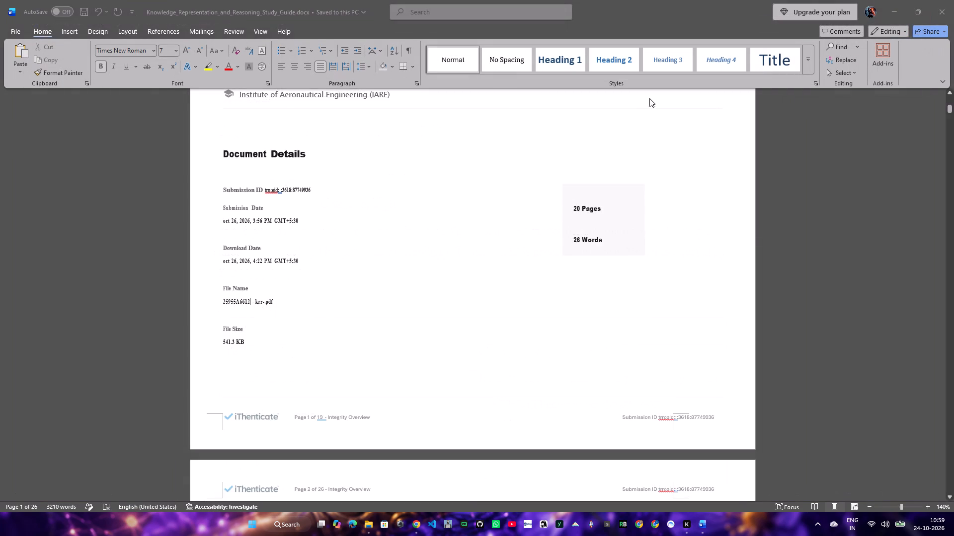
scroll(463, 211, "up", 5)
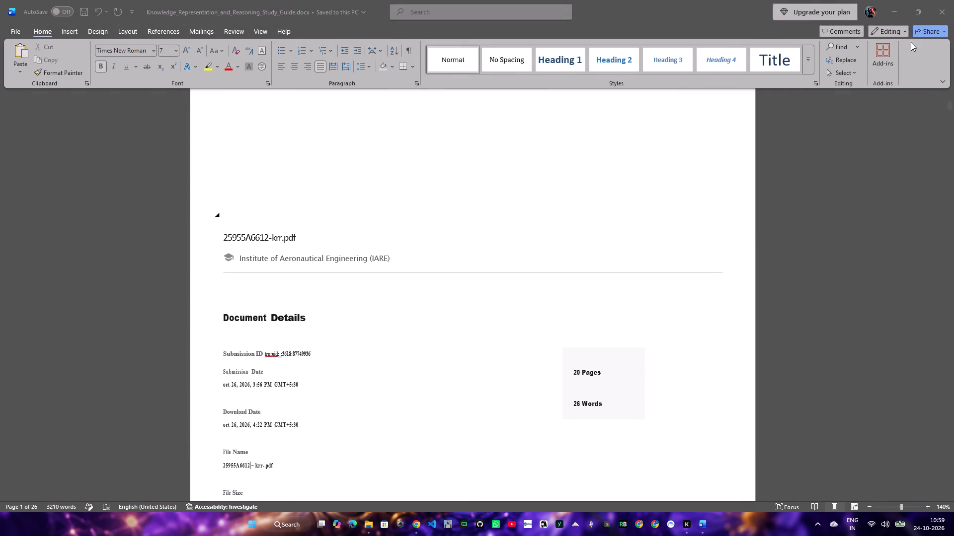